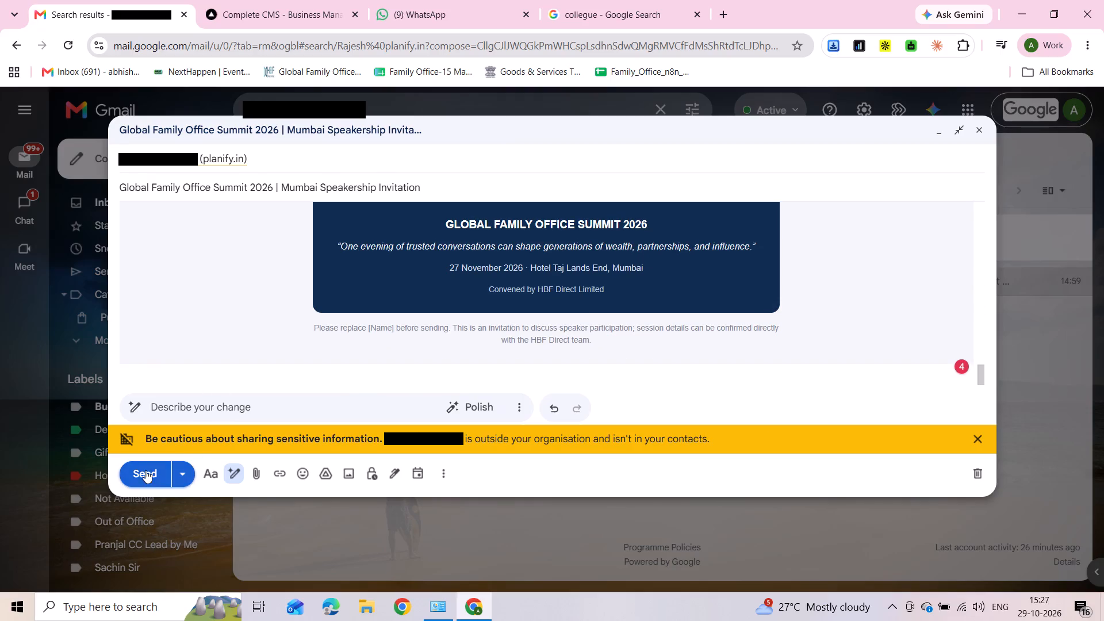
pyautogui.click(146, 470)
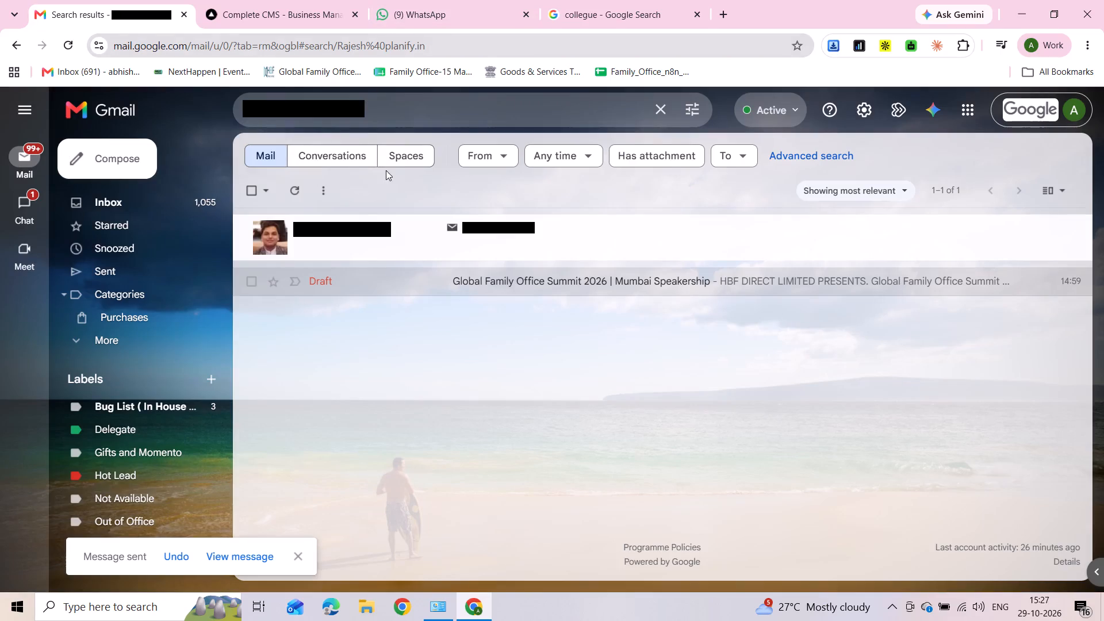
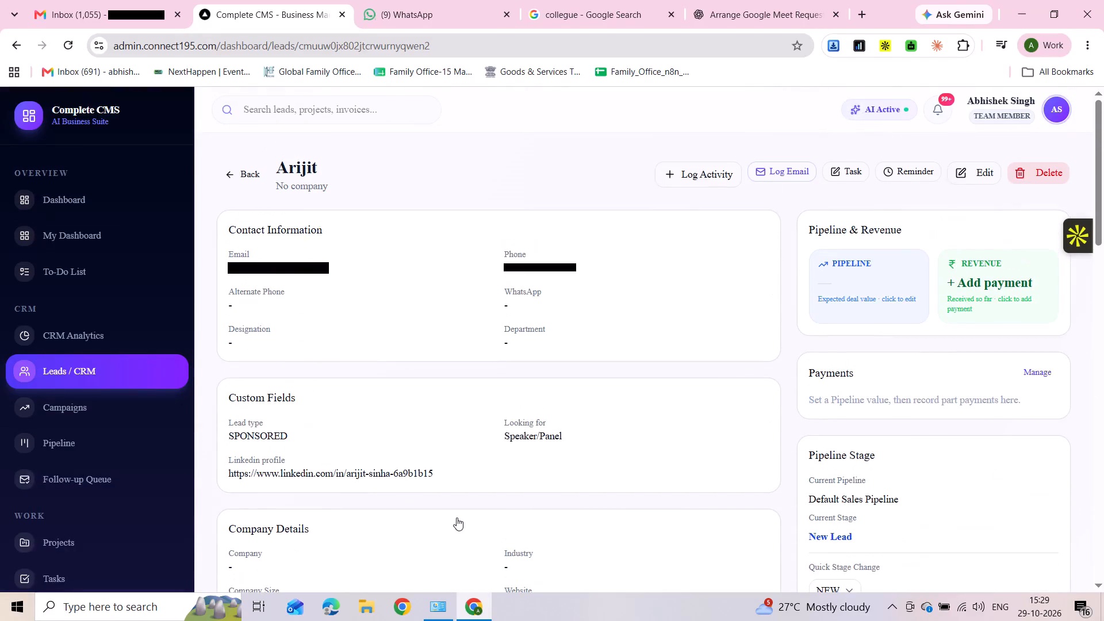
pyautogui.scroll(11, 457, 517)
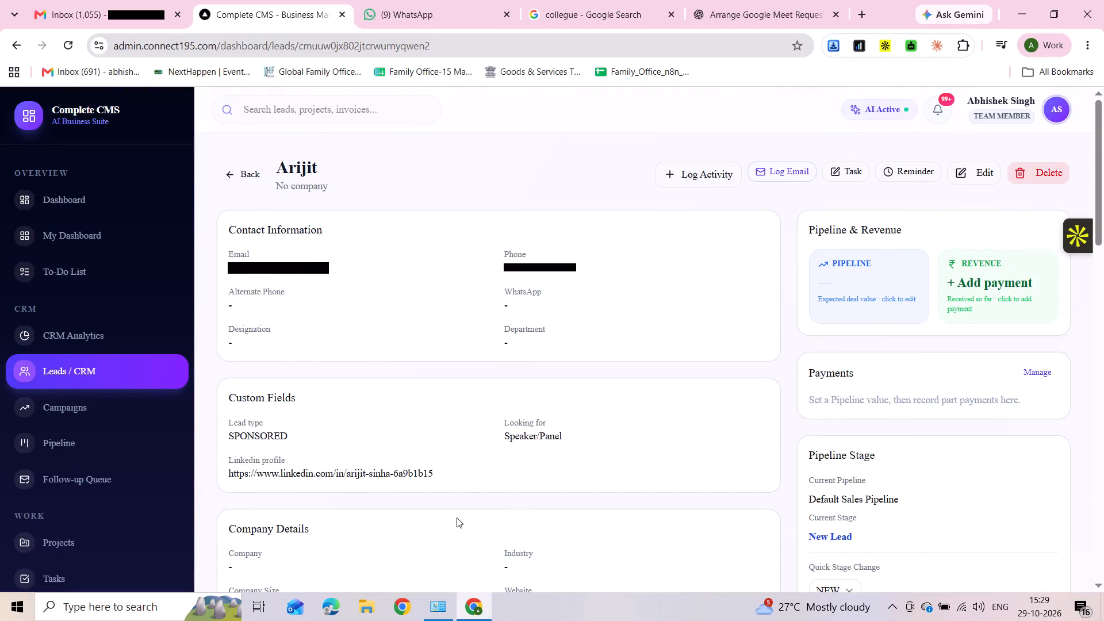
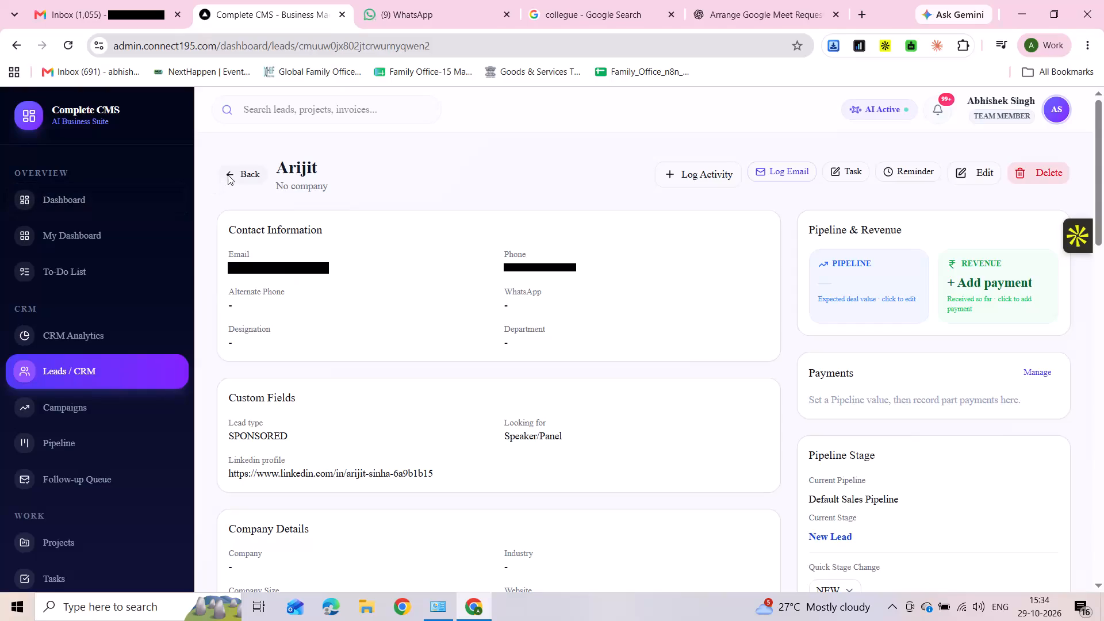
# Return to the campaign's lead list, reopen the Arijit lead, and examine its contact, custom field, company, deal and activity details.
pyautogui.click(228, 175)
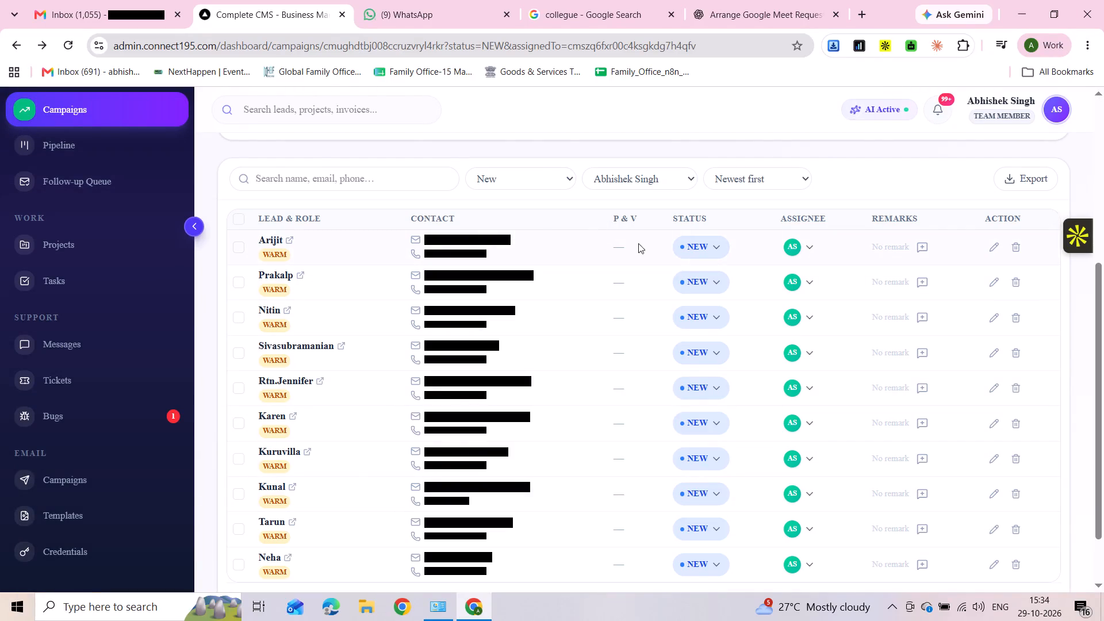
pyautogui.doubleClick(272, 244)
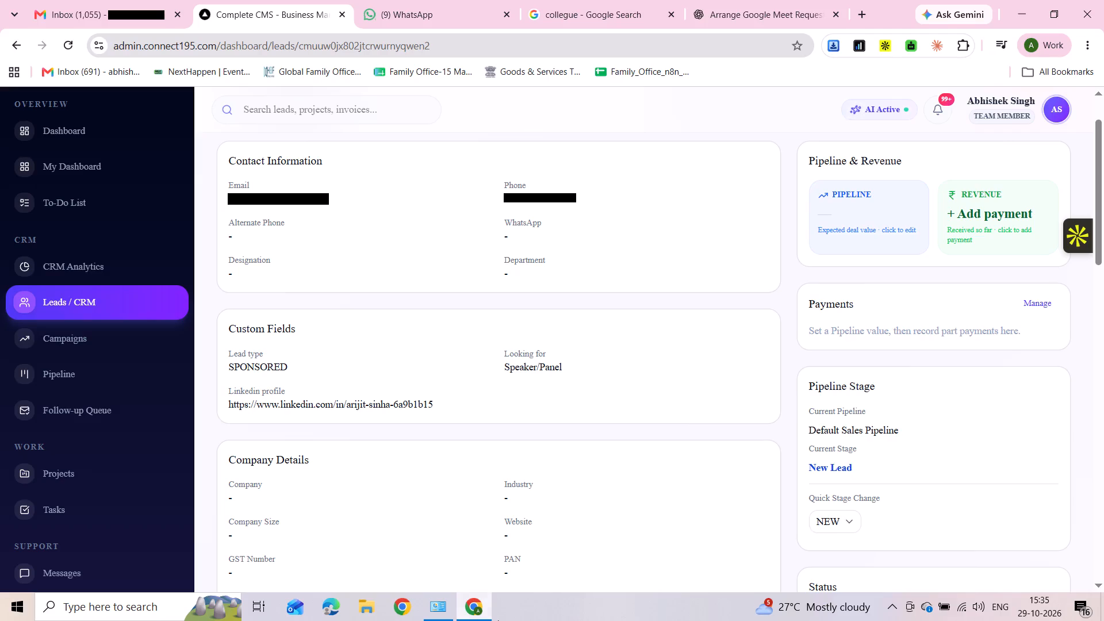
pyautogui.scroll(4, 480, 620)
pyautogui.scroll(7, 713, 430)
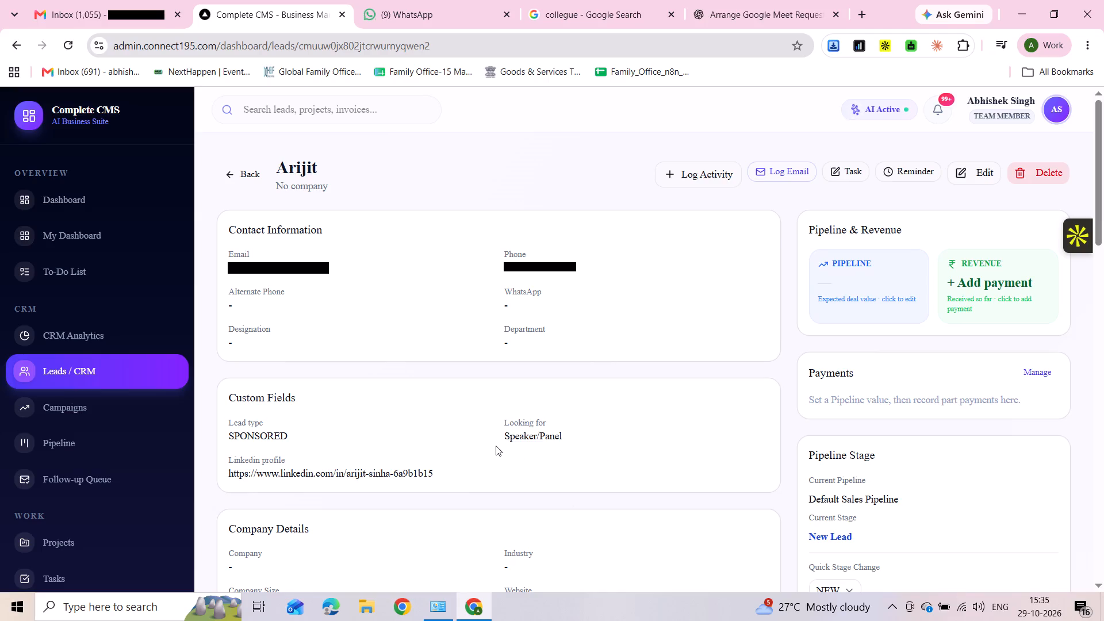
pyautogui.scroll(-4, 471, 388)
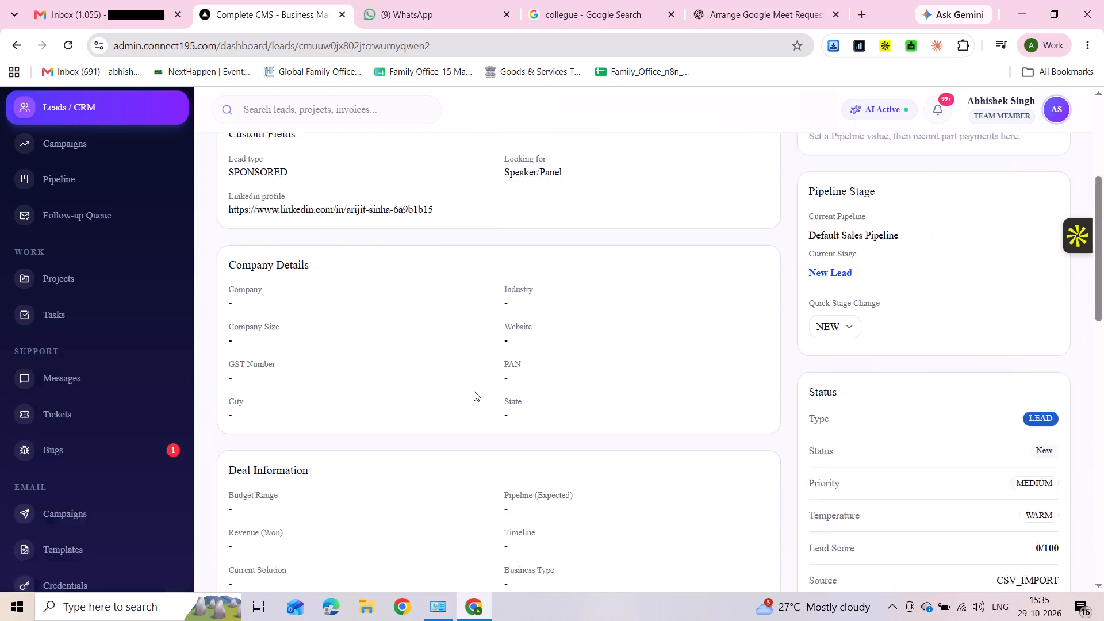
pyautogui.scroll(-5, 484, 417)
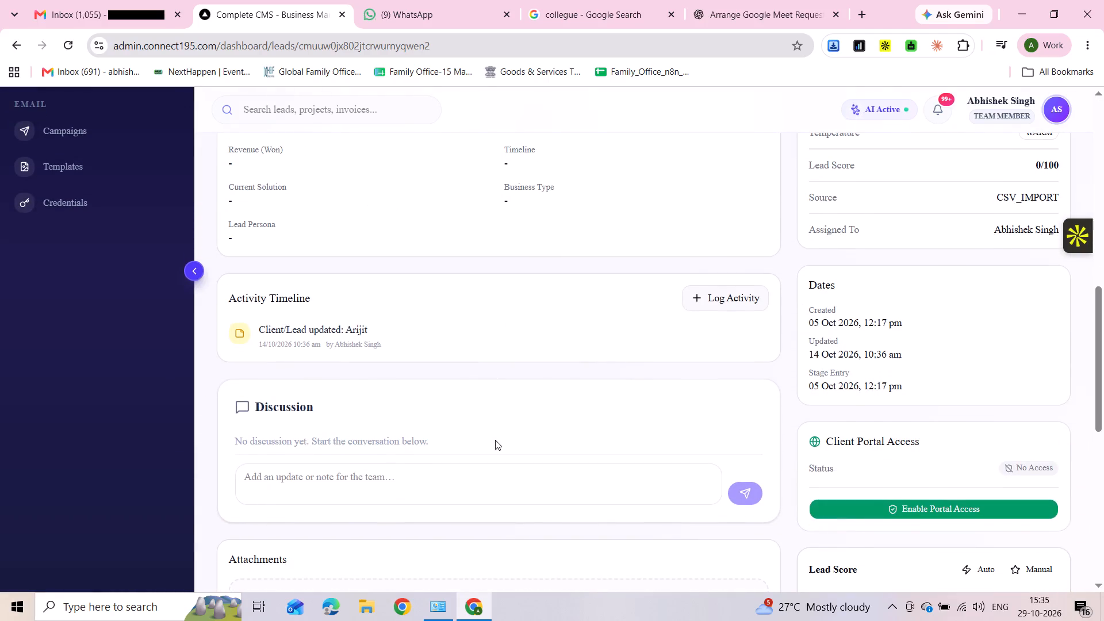
pyautogui.scroll(7, 495, 440)
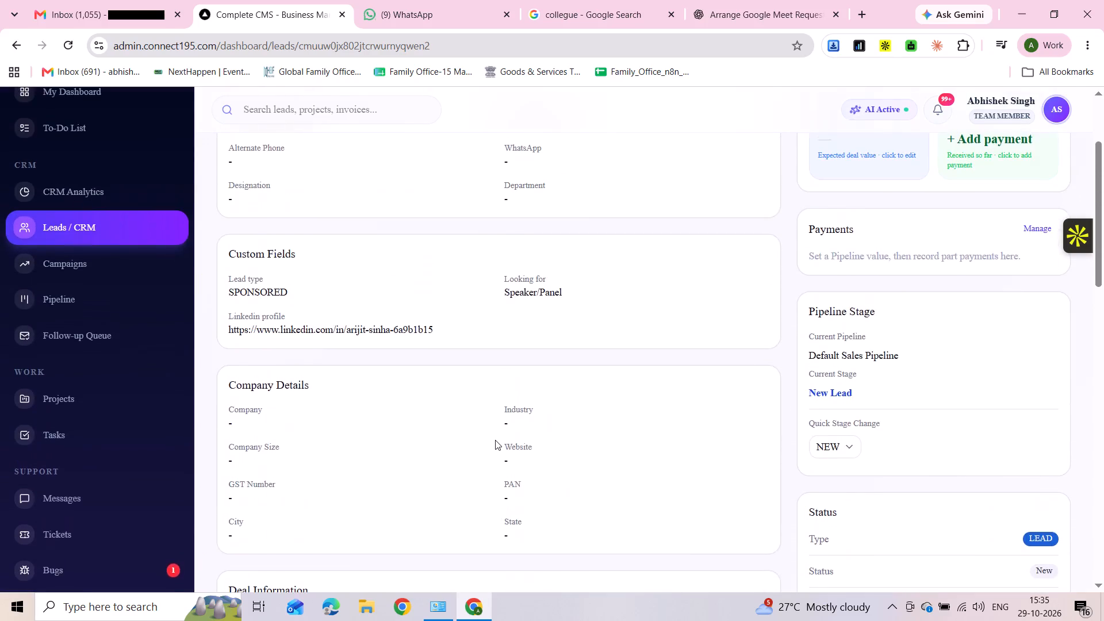
# Copy the lead's email address from the Contact Information section of the Arijit lead.
pyautogui.scroll(4, 495, 440)
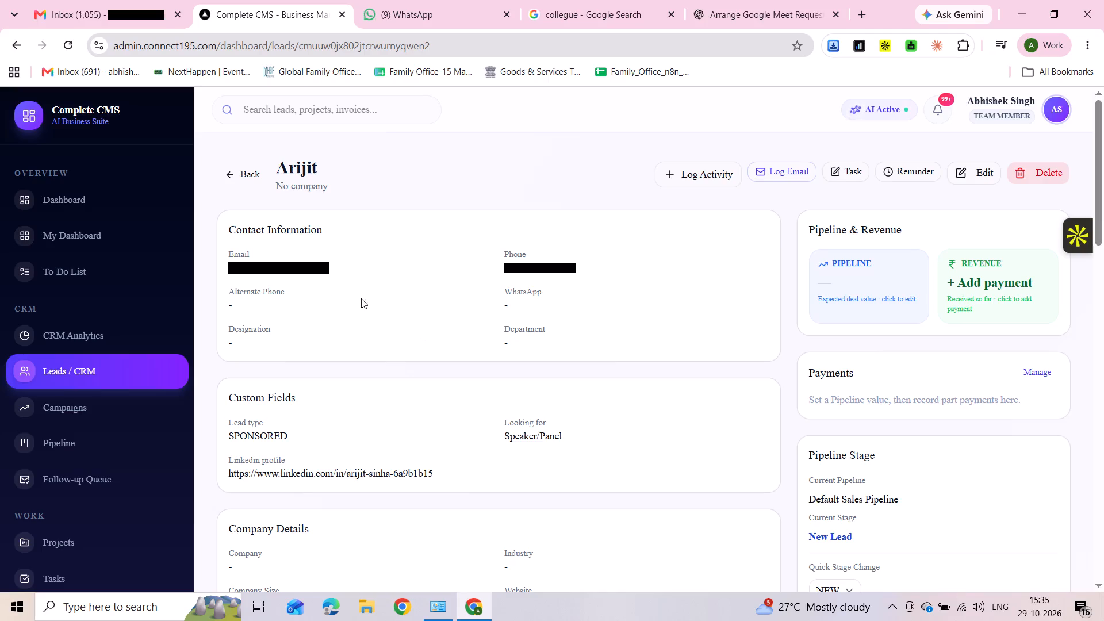
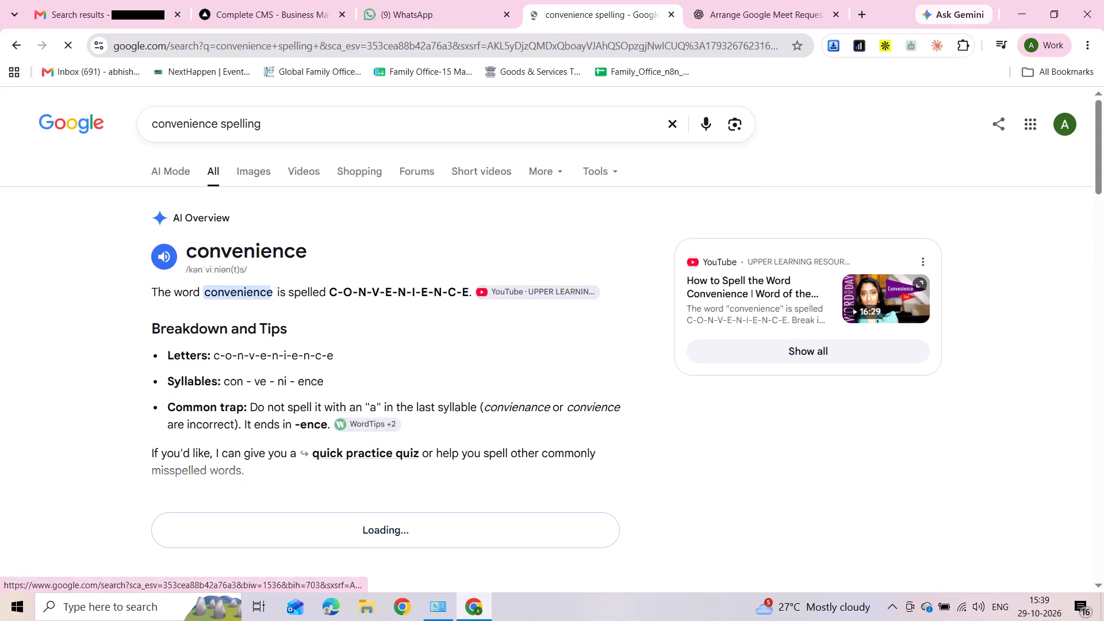
# Copy the correctly spelled word "convenience" from the AI Overview's spelling sentence.
pyautogui.moveTo(274, 291); pyautogui.dragTo(257, 290)
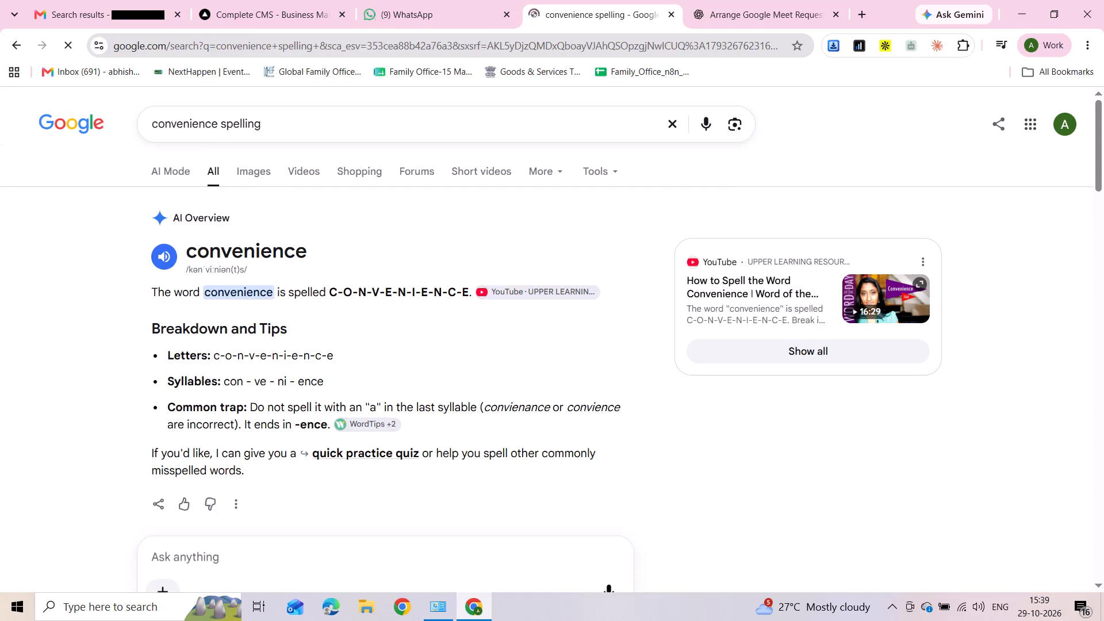
pyautogui.moveTo(257, 290); pyautogui.dragTo(223, 294)
pyautogui.moveTo(201, 294); pyautogui.dragTo(267, 295)
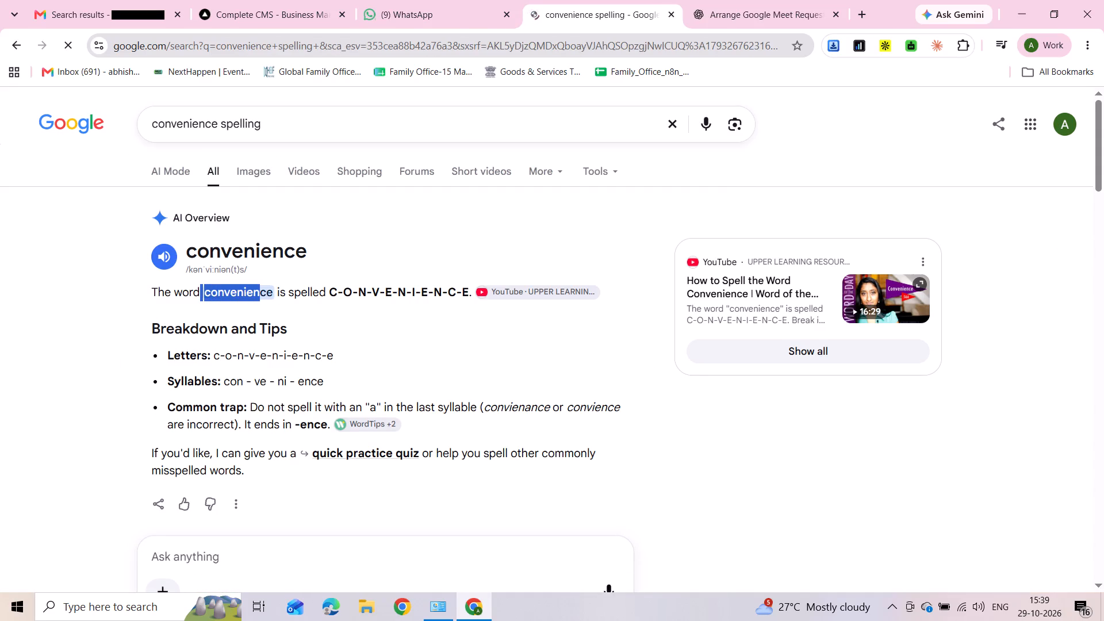
pyautogui.moveTo(267, 295); pyautogui.dragTo(271, 296)
pyautogui.hotkey('ctrl', 'c')
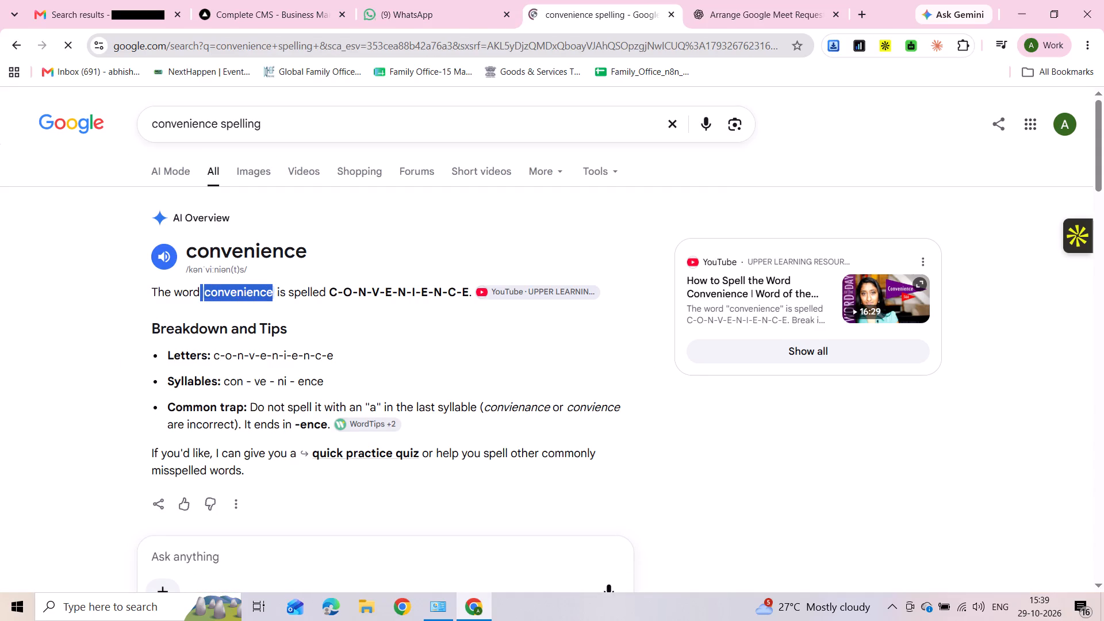
pyautogui.hotkey('ctrl', 'c')
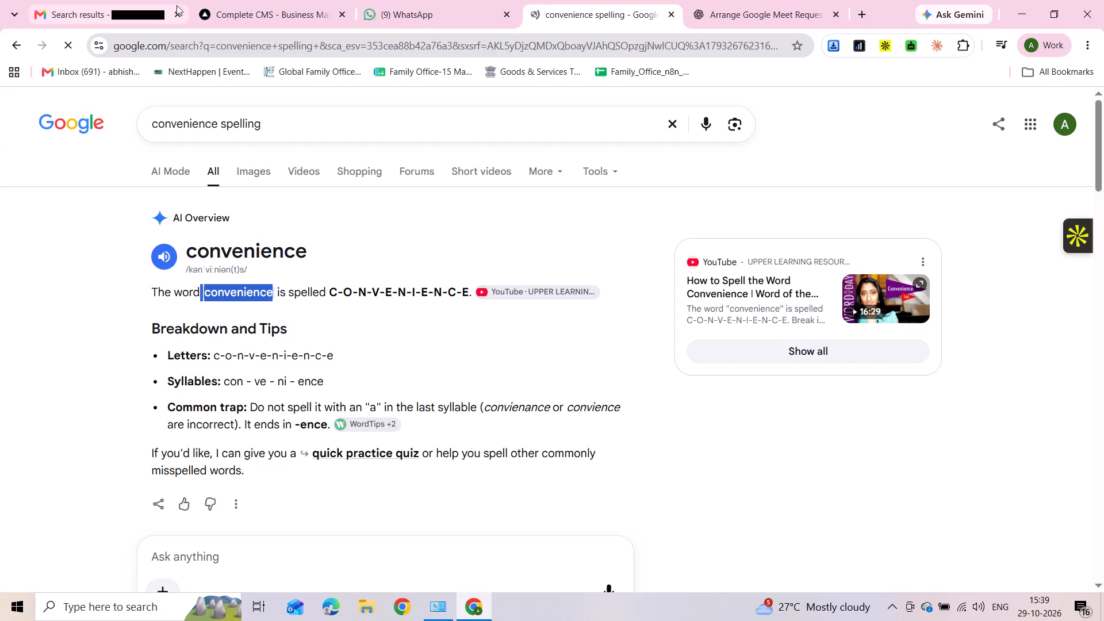
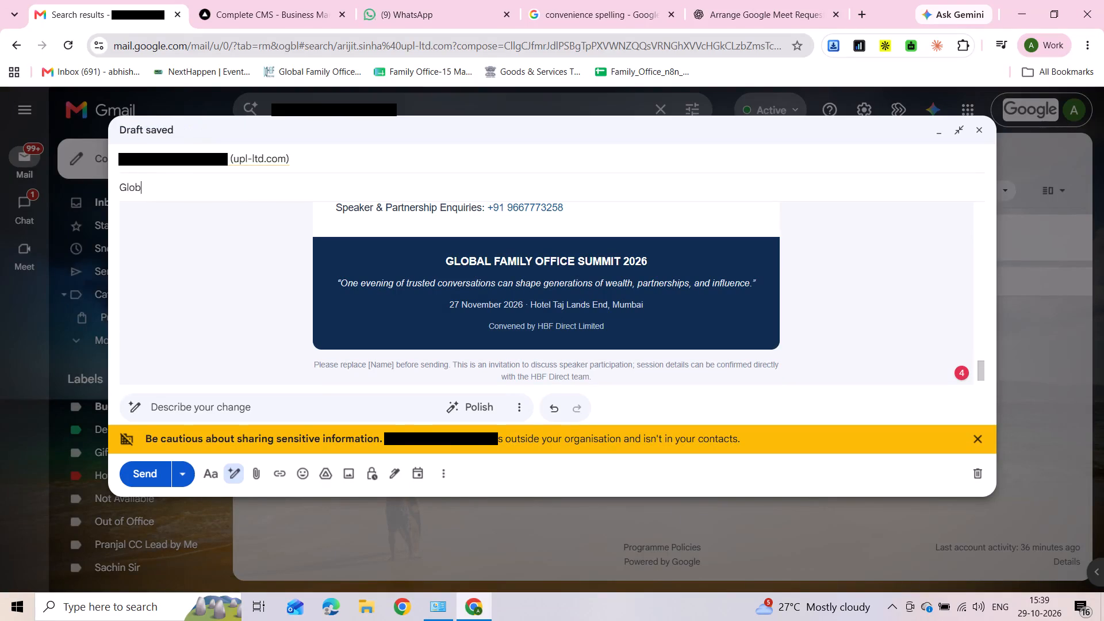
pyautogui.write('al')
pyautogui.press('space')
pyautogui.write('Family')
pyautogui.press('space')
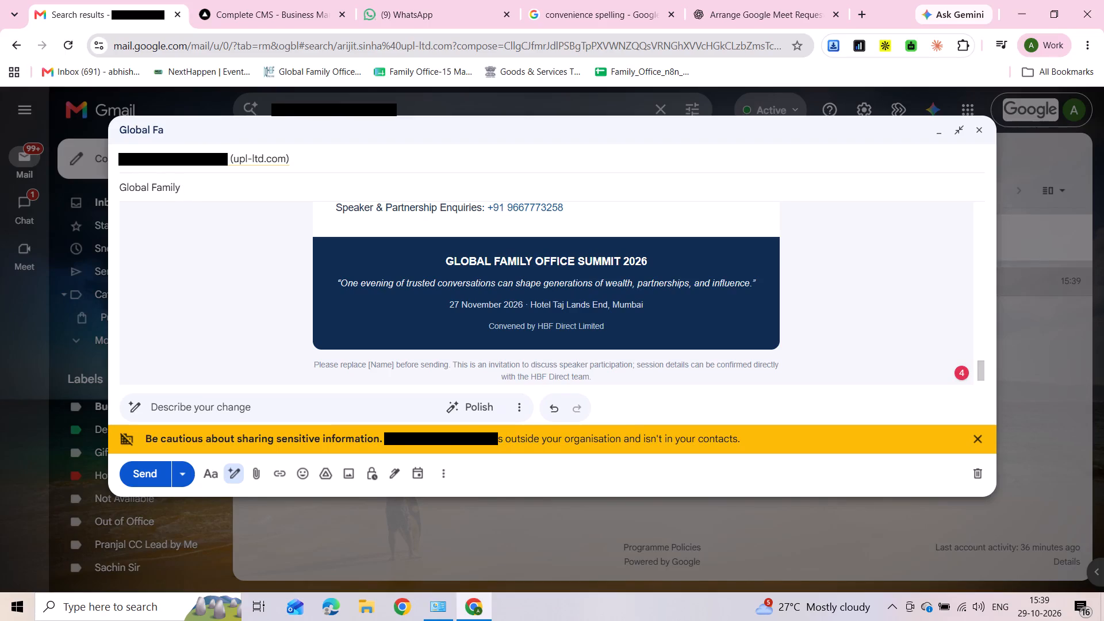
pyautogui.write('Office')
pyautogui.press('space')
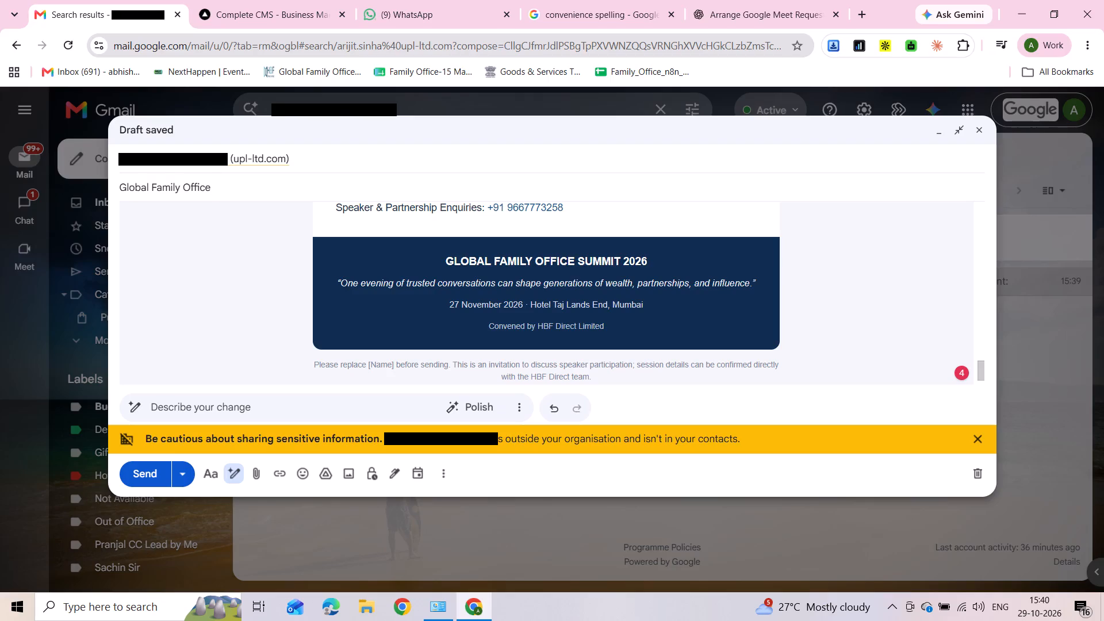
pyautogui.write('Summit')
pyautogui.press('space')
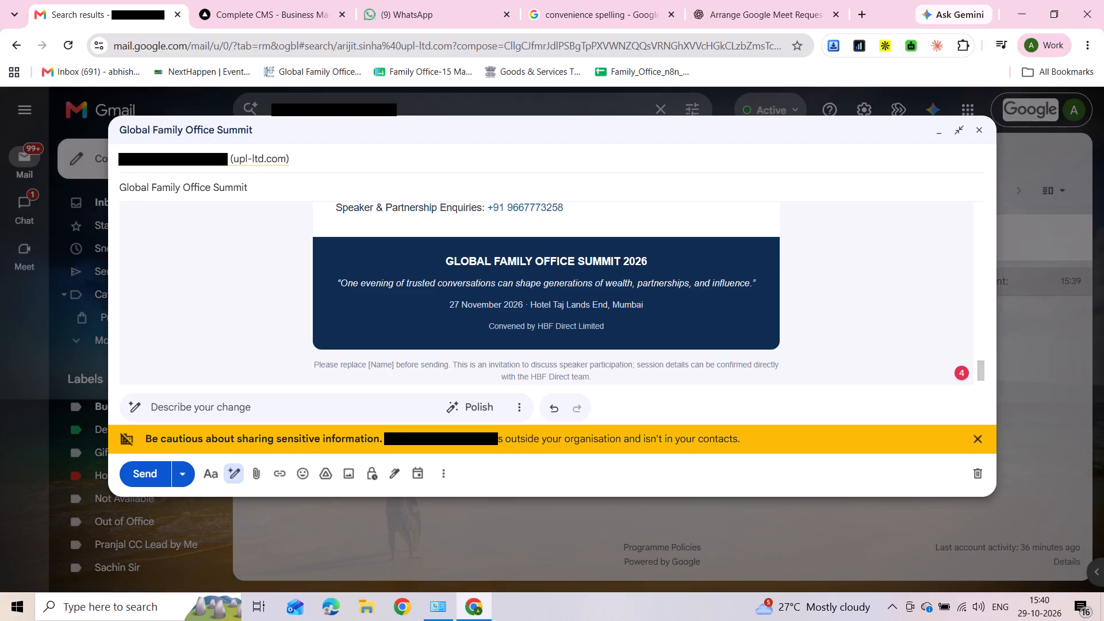
# Append "2026 | " to the email's subject after Global Family Office Summit.
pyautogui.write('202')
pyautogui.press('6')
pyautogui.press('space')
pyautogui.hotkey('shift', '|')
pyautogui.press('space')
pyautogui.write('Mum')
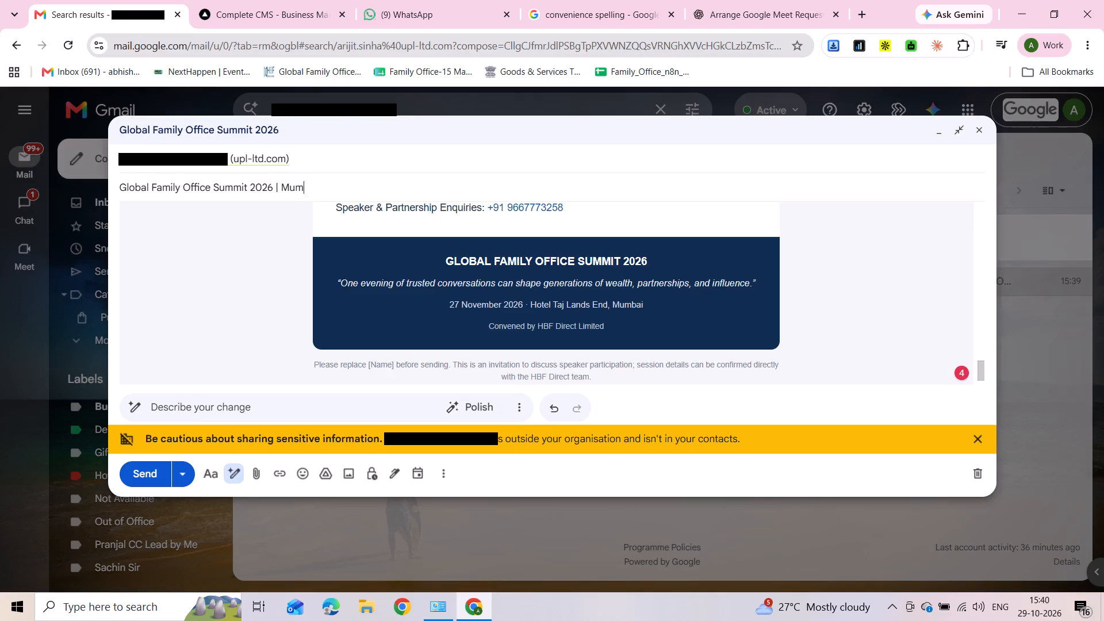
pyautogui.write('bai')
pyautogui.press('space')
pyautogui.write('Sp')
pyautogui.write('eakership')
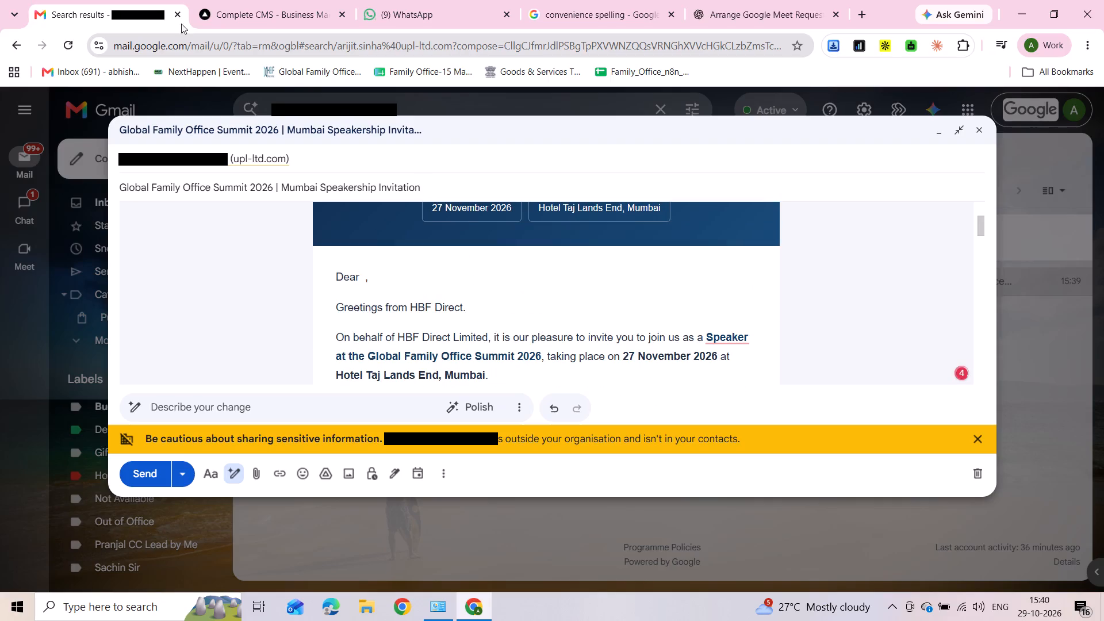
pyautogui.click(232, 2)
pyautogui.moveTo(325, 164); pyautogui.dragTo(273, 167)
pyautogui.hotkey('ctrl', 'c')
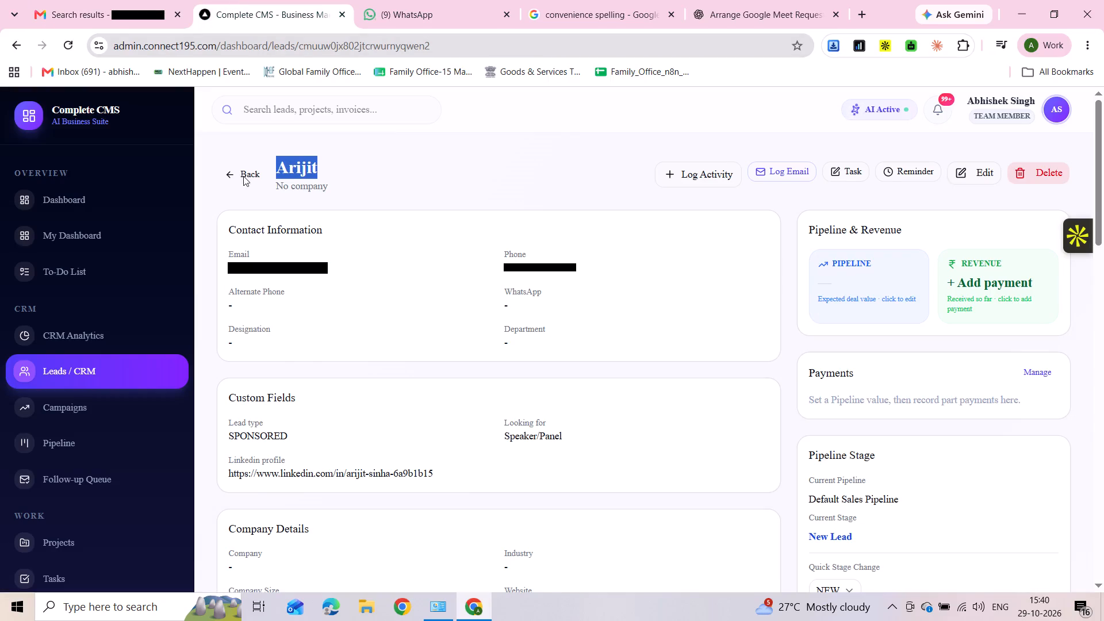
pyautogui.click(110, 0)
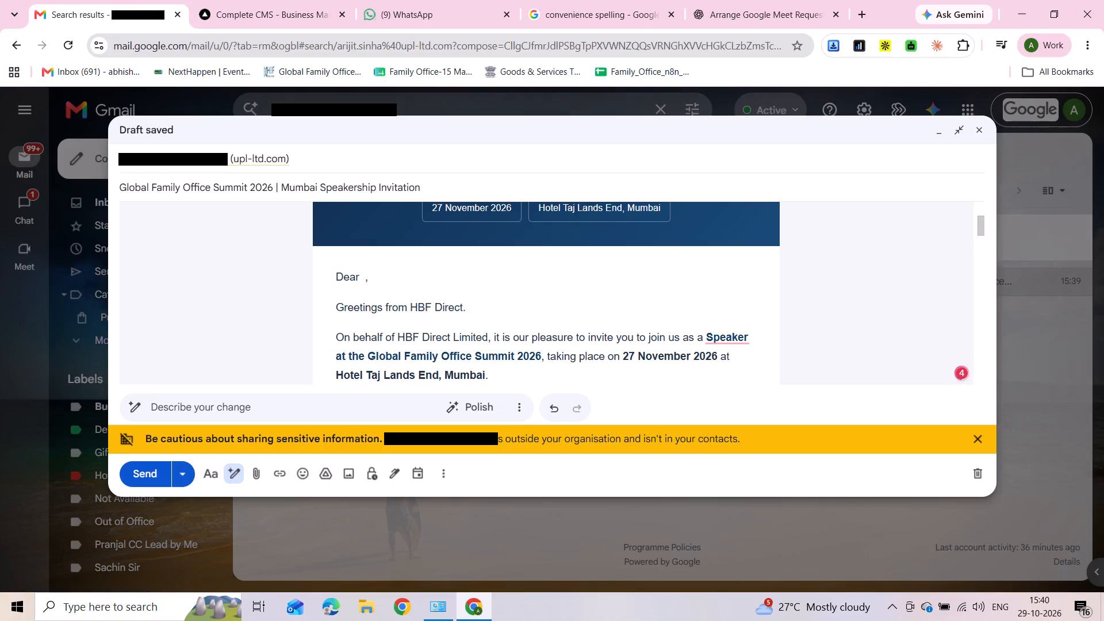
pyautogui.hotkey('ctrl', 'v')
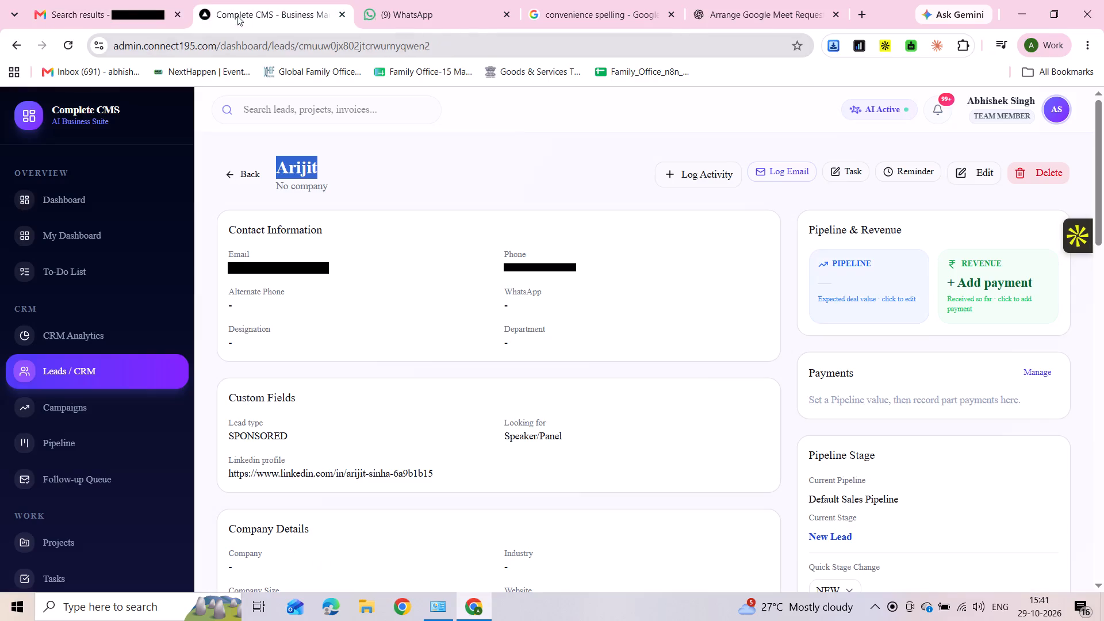
pyautogui.click(237, 179)
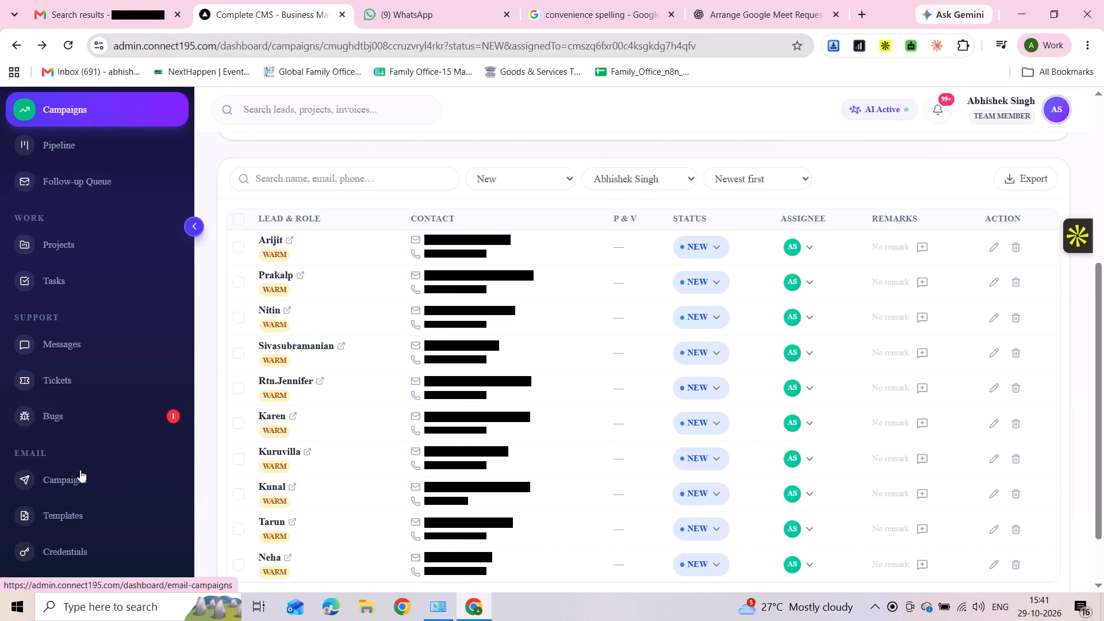
pyautogui.scroll(-1, 76, 486)
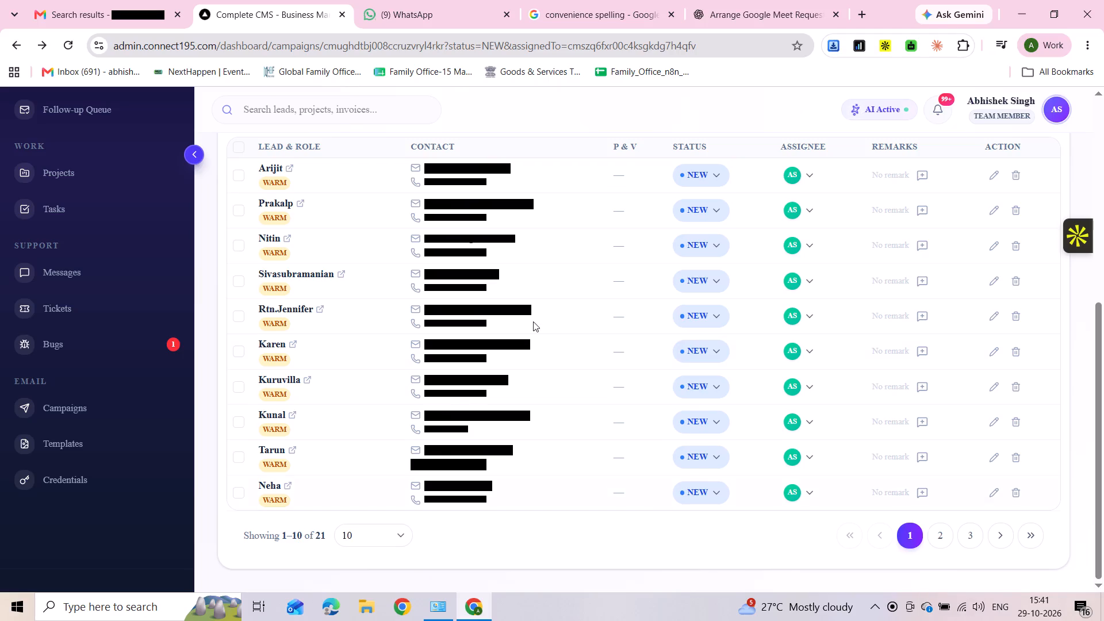
pyautogui.scroll(3, 522, 397)
pyautogui.click(116, 260)
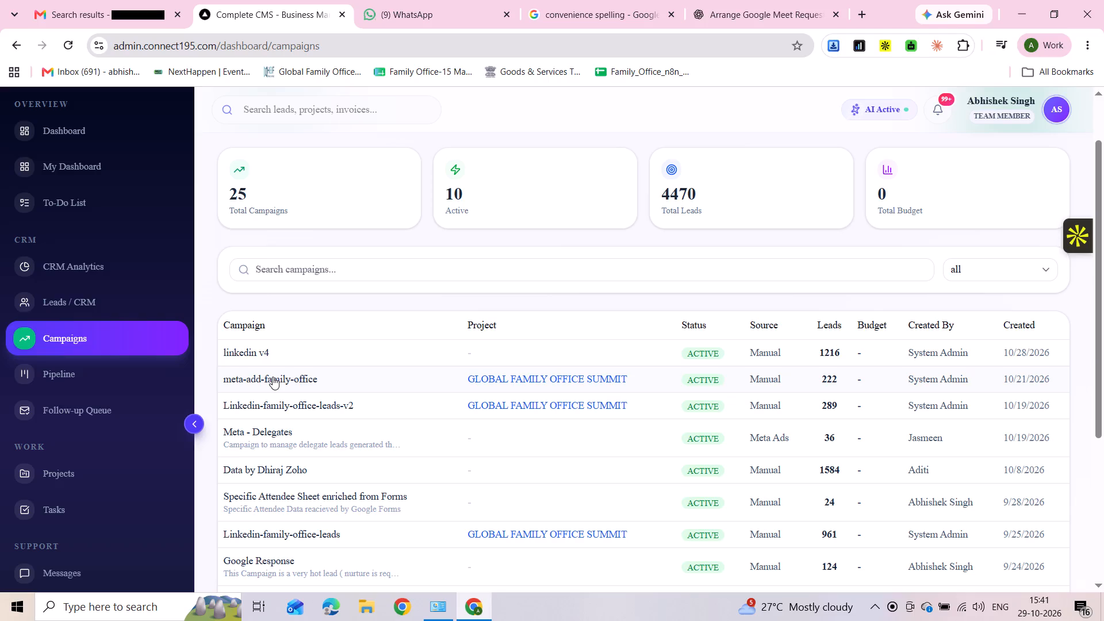
# Open the meta-add-family-office campaign and examine its lead statistics and lead list.
pyautogui.click(273, 377)
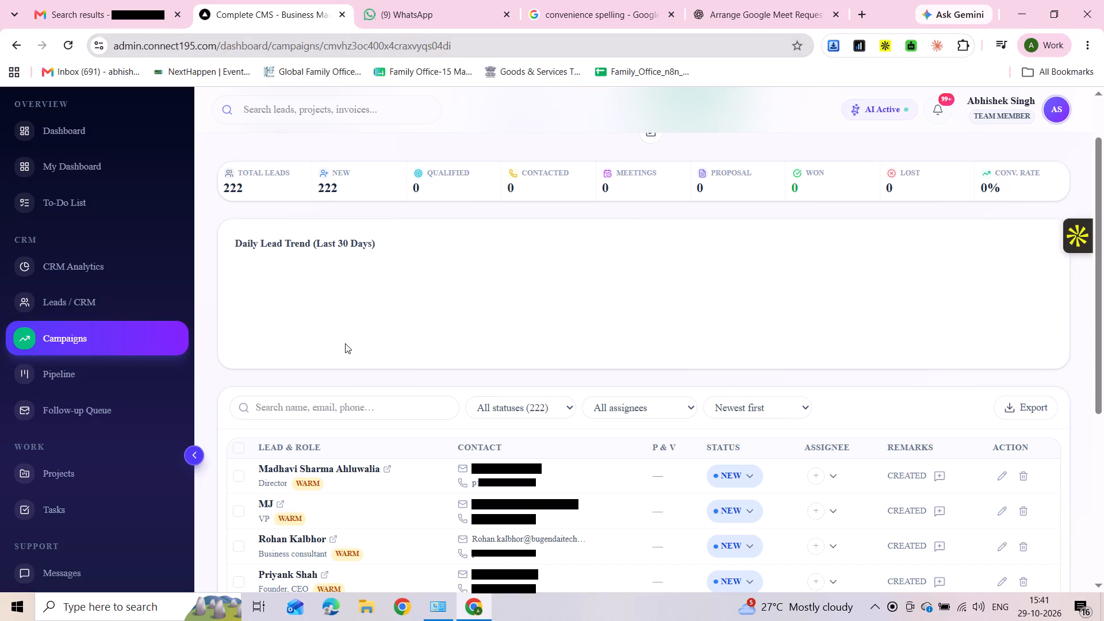
pyautogui.scroll(-2, 345, 343)
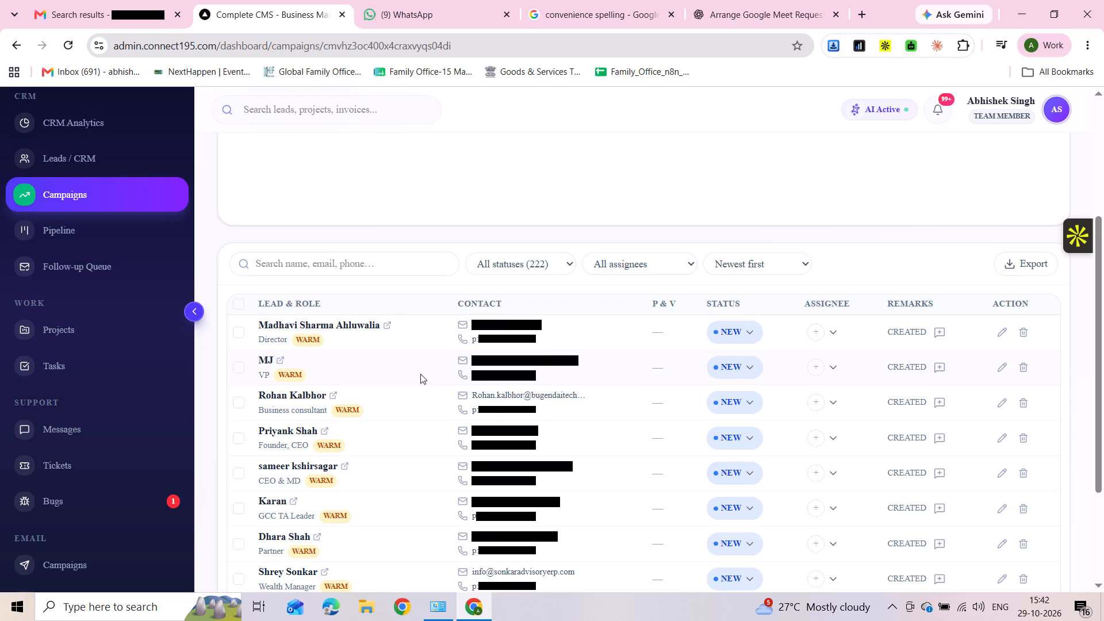
pyautogui.scroll(2, 459, 339)
pyautogui.scroll(3, 342, 310)
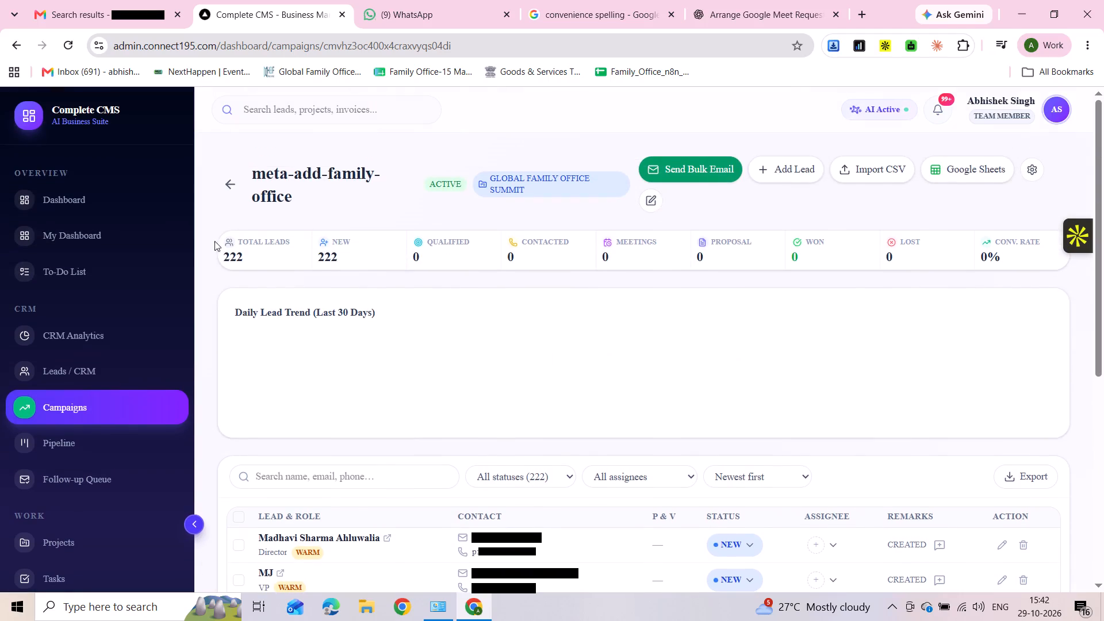
pyautogui.scroll(-18, 522, 310)
pyautogui.scroll(3, 760, 343)
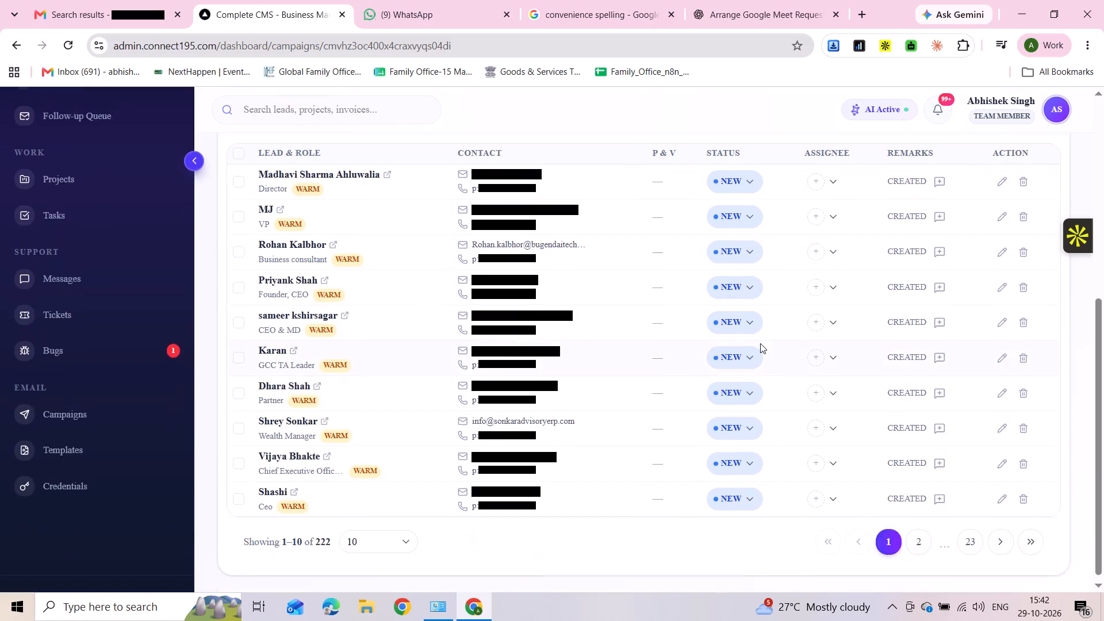
pyautogui.scroll(17, 760, 343)
pyautogui.scroll(4, 803, 227)
pyautogui.scroll(5, 816, 287)
pyautogui.scroll(1, 651, 236)
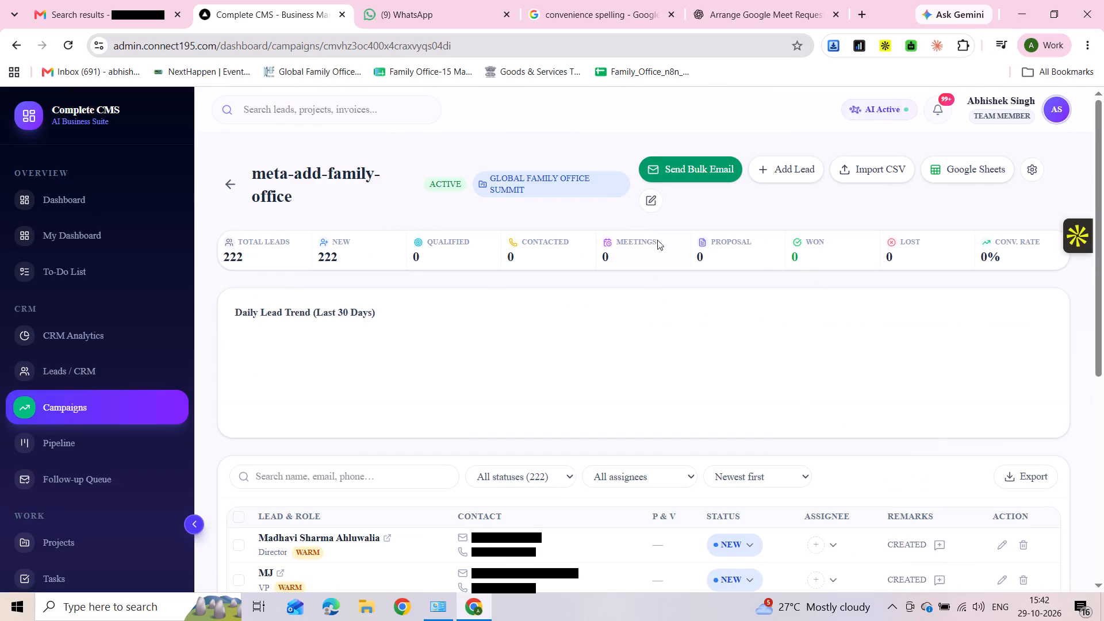
pyautogui.scroll(2, 657, 240)
pyautogui.scroll(-2, 680, 309)
pyautogui.scroll(5, 680, 309)
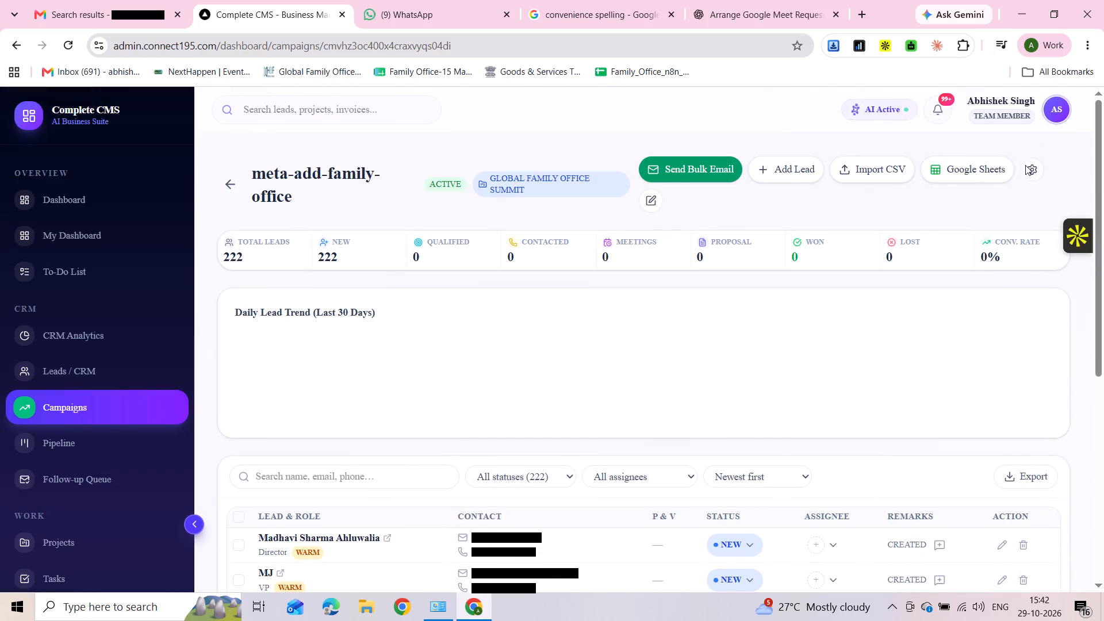
# In the campaign's settings, switch Aditi to Full access under Team Access & Lead Distribution and save.
pyautogui.click(1028, 167)
pyautogui.scroll(-3, 560, 358)
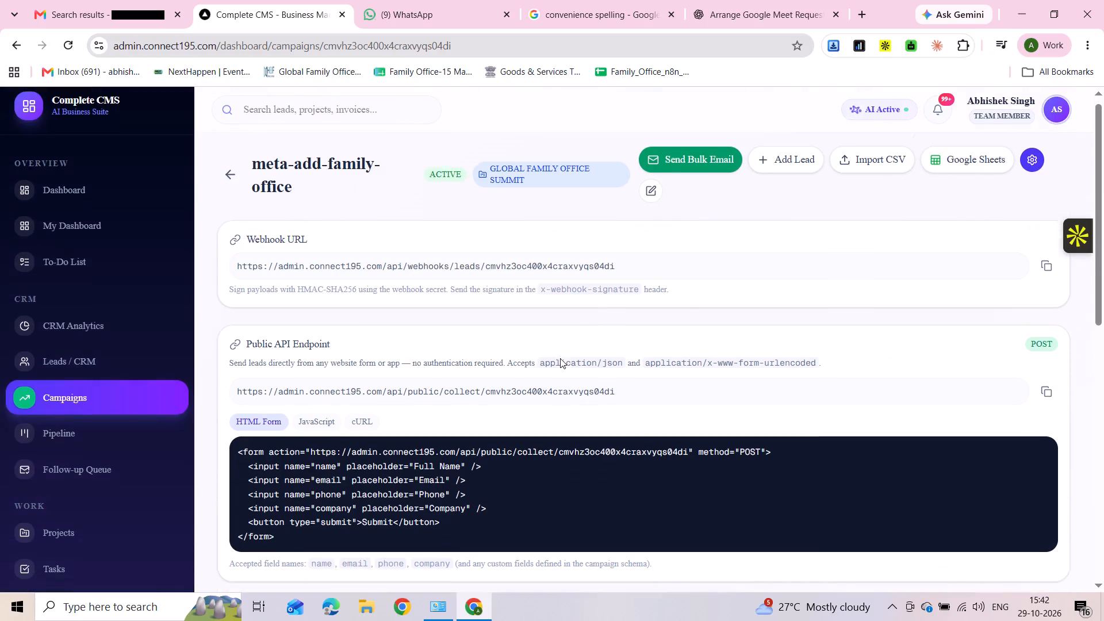
pyautogui.scroll(-12, 560, 358)
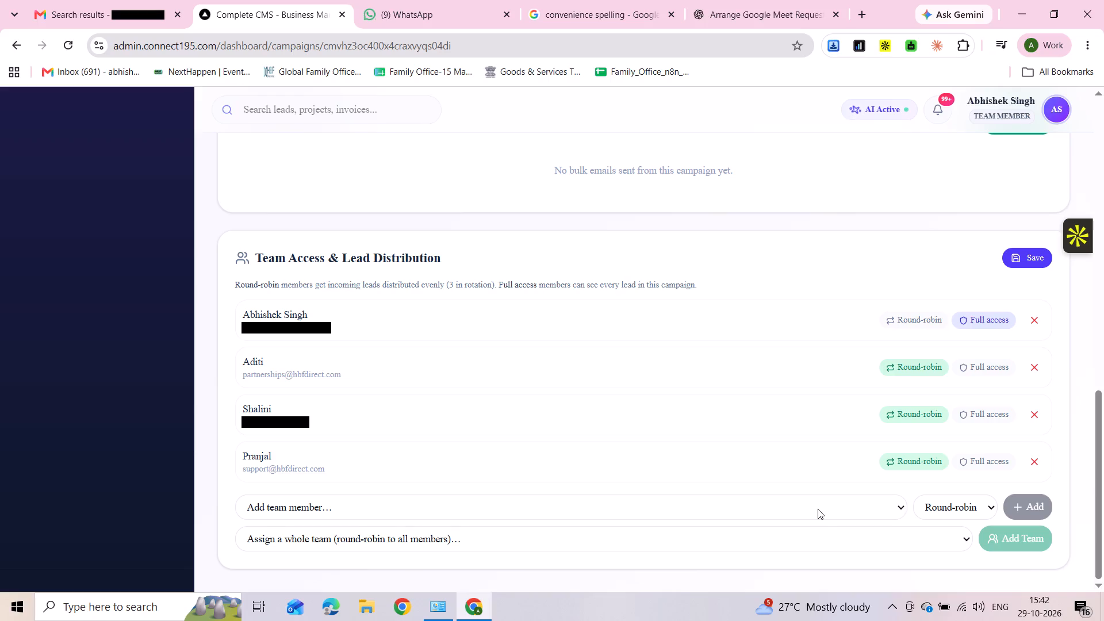
pyautogui.click(992, 365)
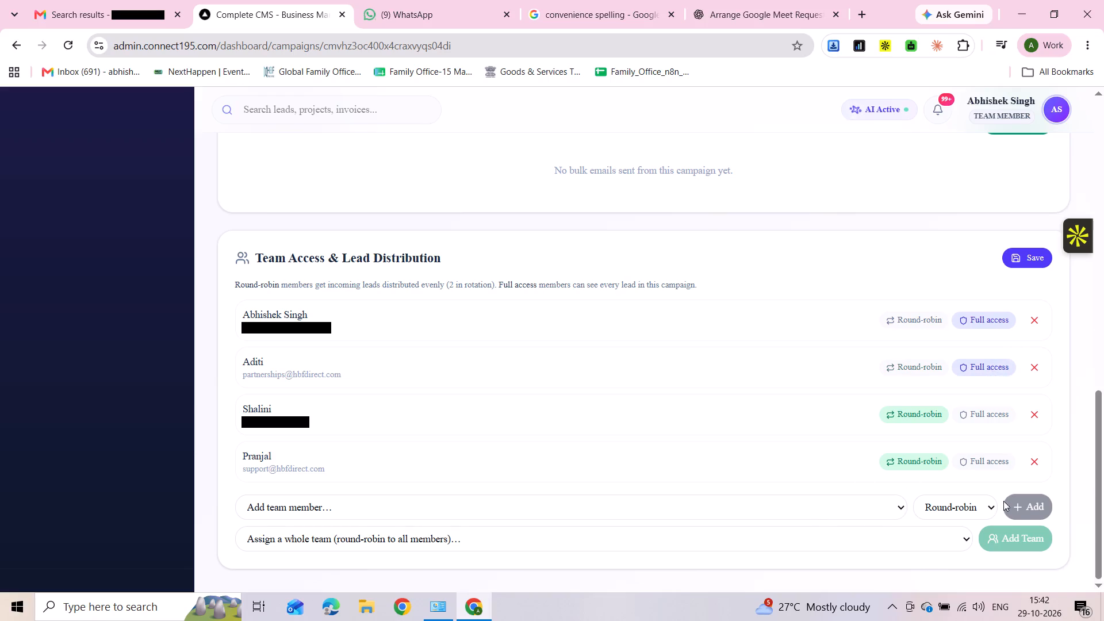
pyautogui.click(1033, 254)
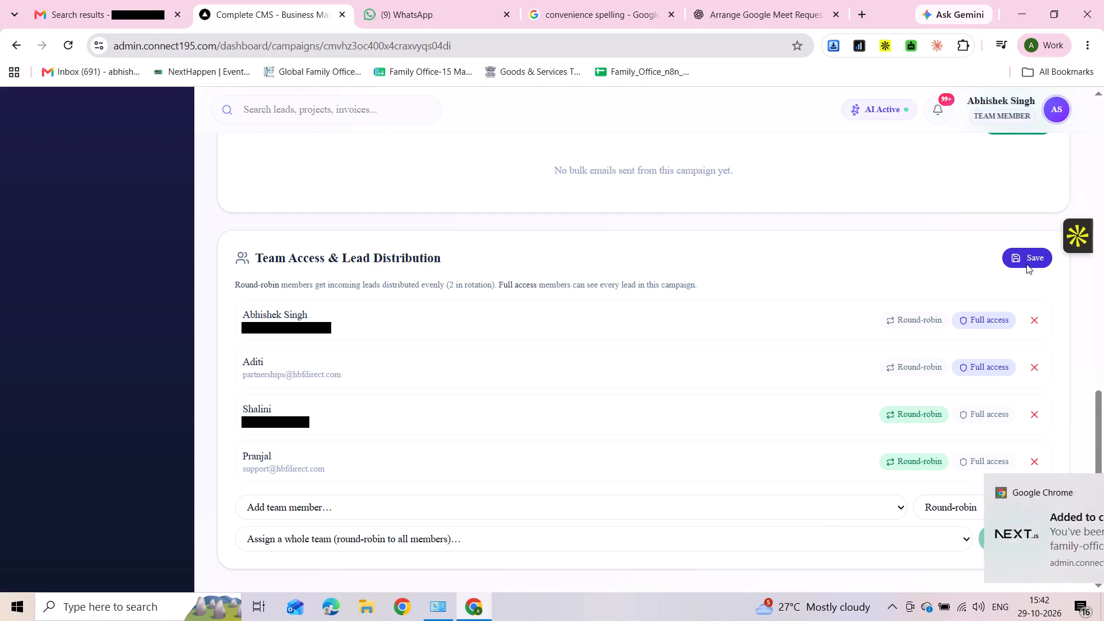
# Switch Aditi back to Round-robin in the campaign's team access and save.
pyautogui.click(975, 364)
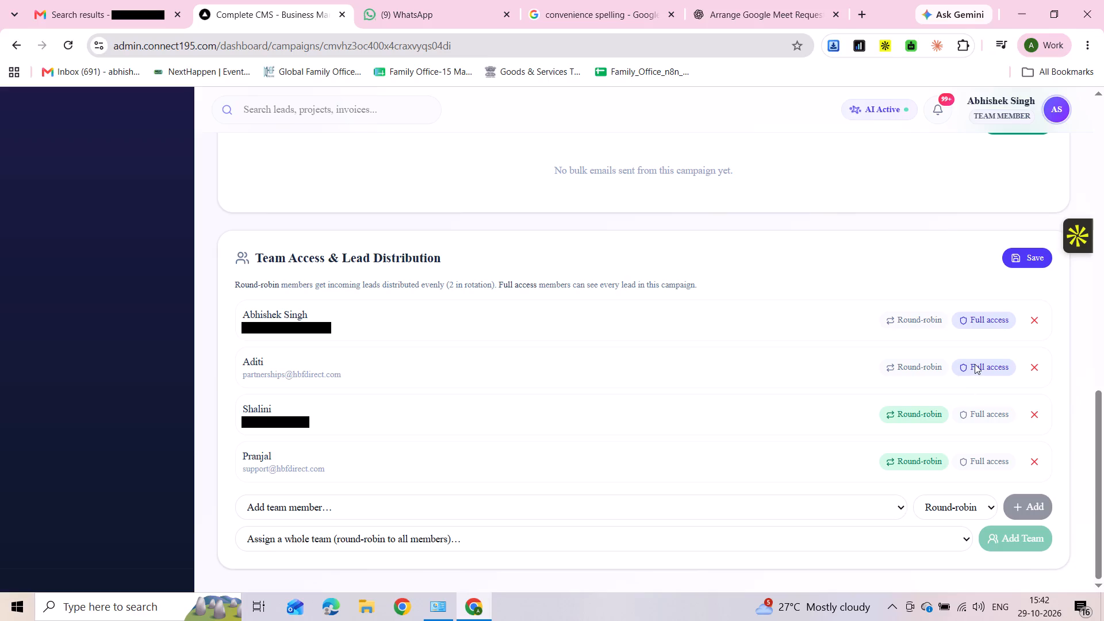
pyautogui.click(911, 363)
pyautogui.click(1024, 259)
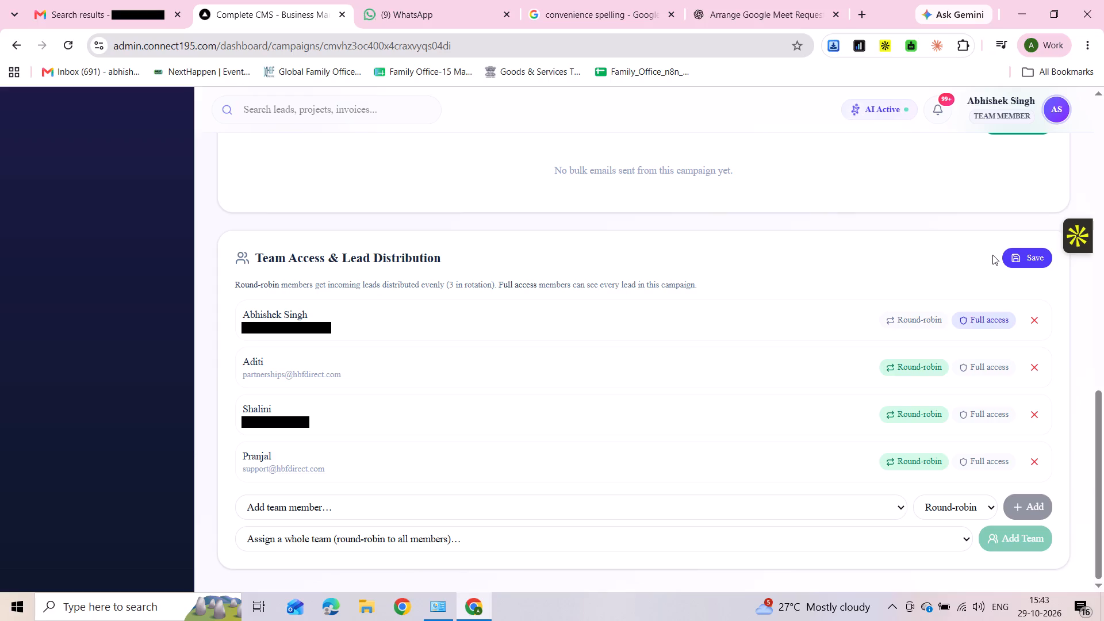
# Give Aditi, Shalini and Pranjal Full access to the meta-add-family-office campaign.
pyautogui.click(984, 367)
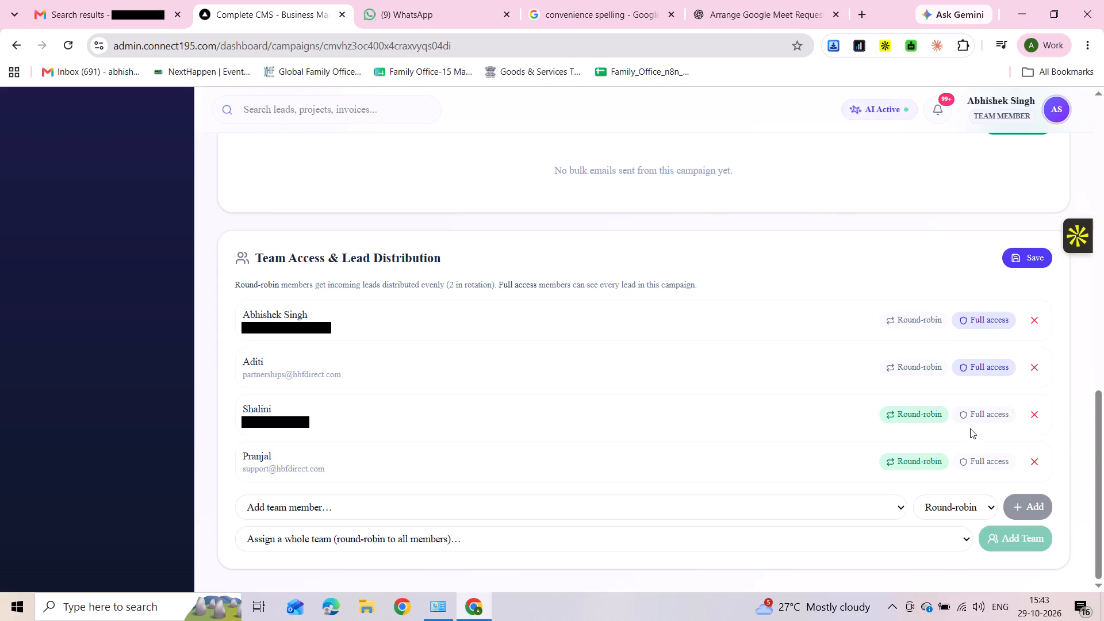
pyautogui.doubleClick(980, 413)
pyautogui.click(968, 459)
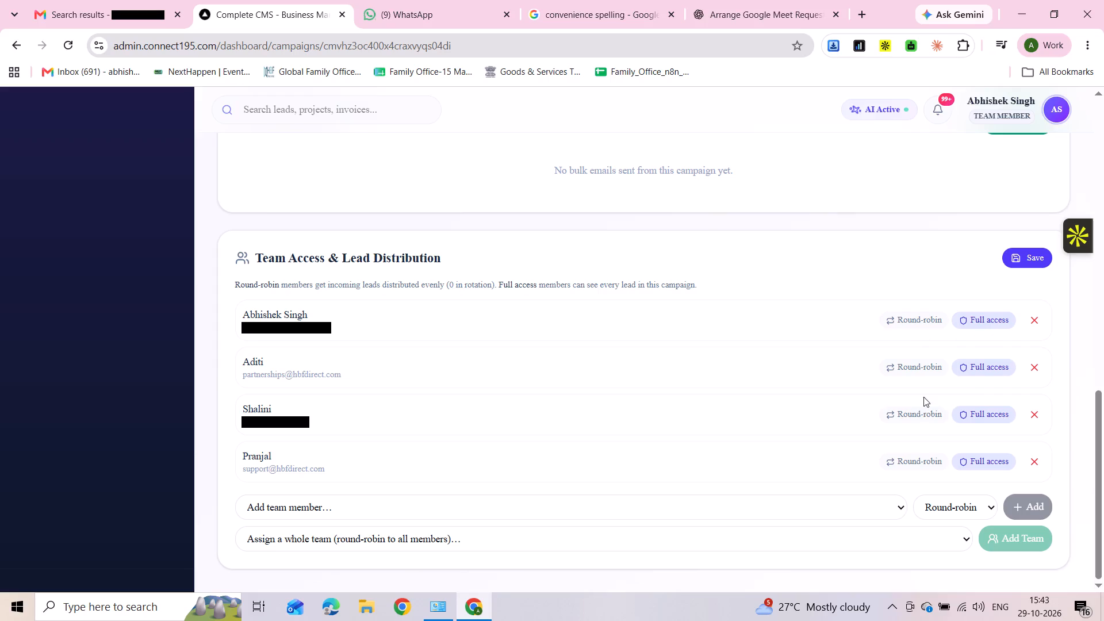
# Remove Shalini from the campaign's team access list and save the access changes.
pyautogui.click(1037, 413)
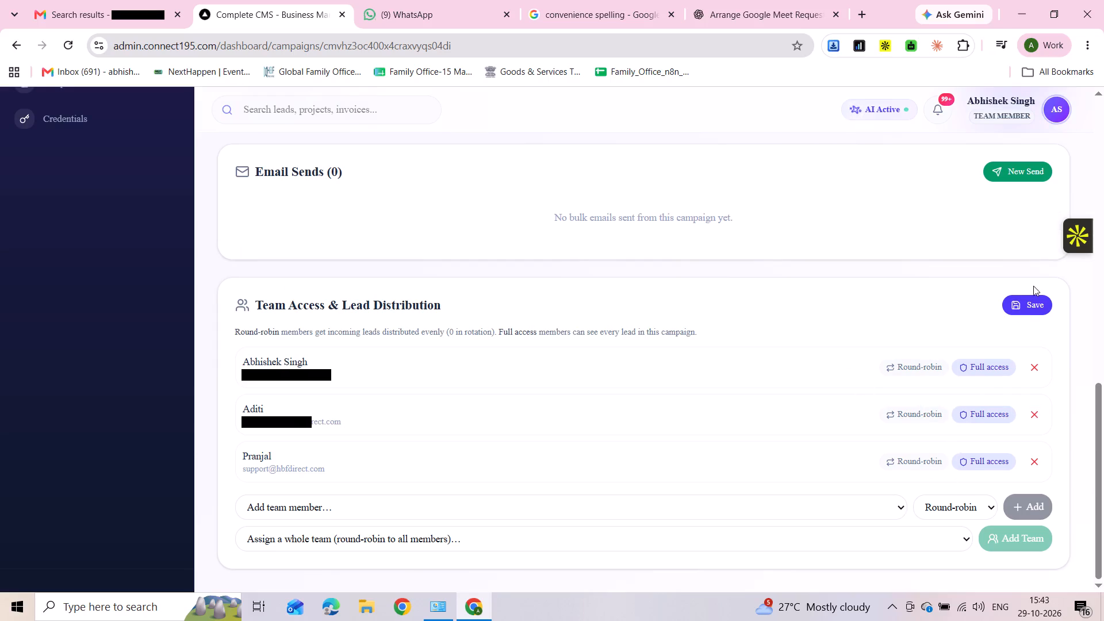
pyautogui.click(1028, 309)
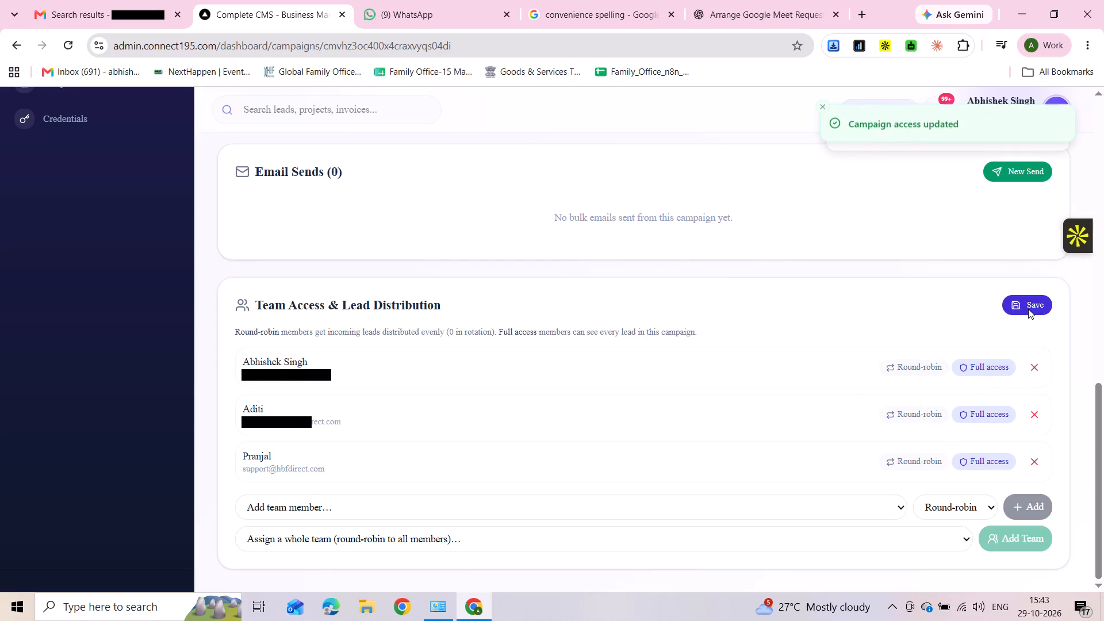
# Go back to the overview of all campaigns and look through the listed campaigns.
pyautogui.scroll(6, 894, 480)
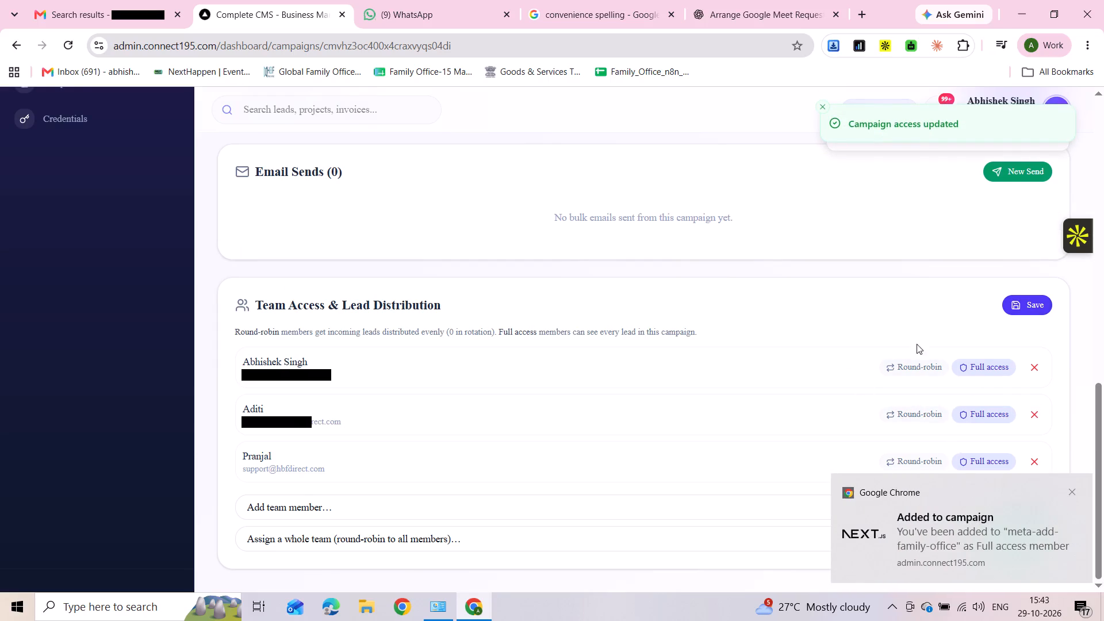
pyautogui.scroll(14, 766, 159)
pyautogui.scroll(5, 343, 178)
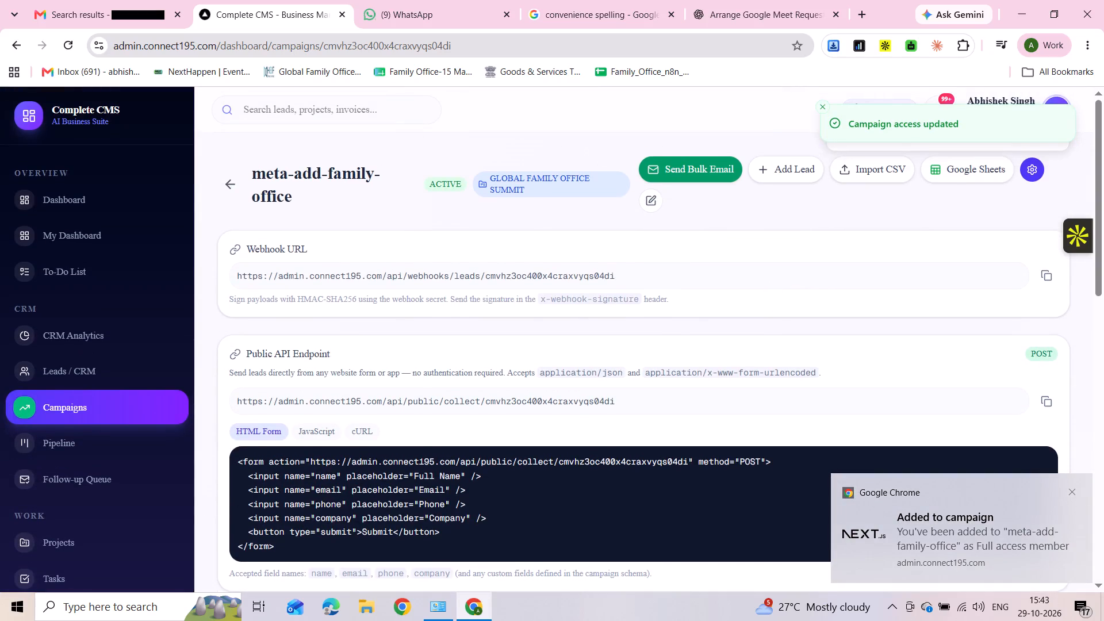
pyautogui.click(231, 187)
pyautogui.scroll(-4, 381, 345)
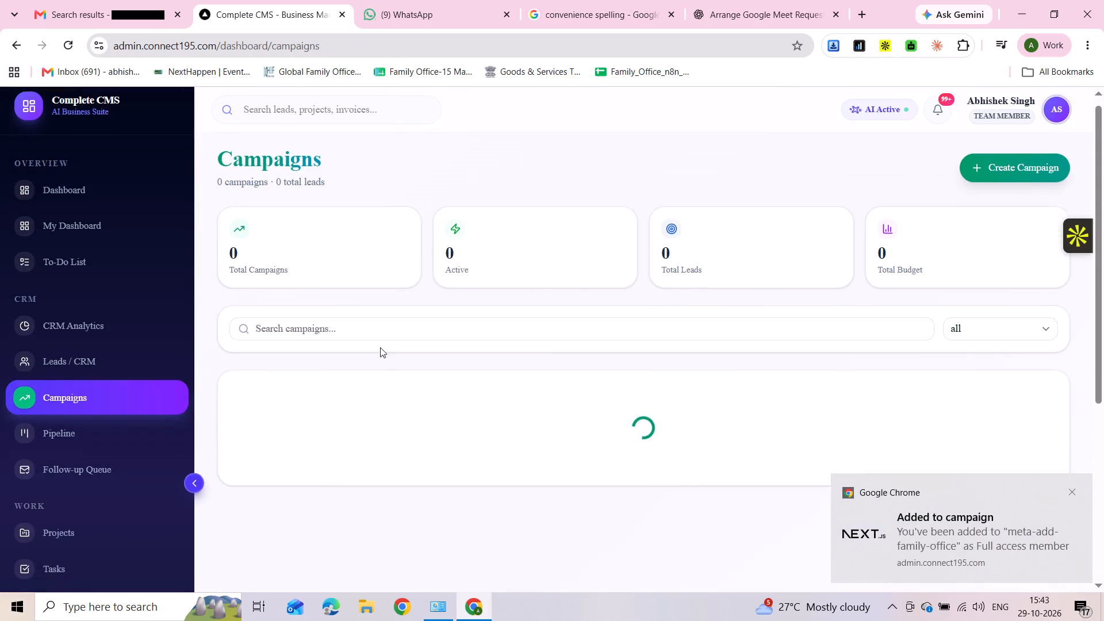
pyautogui.scroll(-5, 482, 343)
pyautogui.scroll(1, 748, 270)
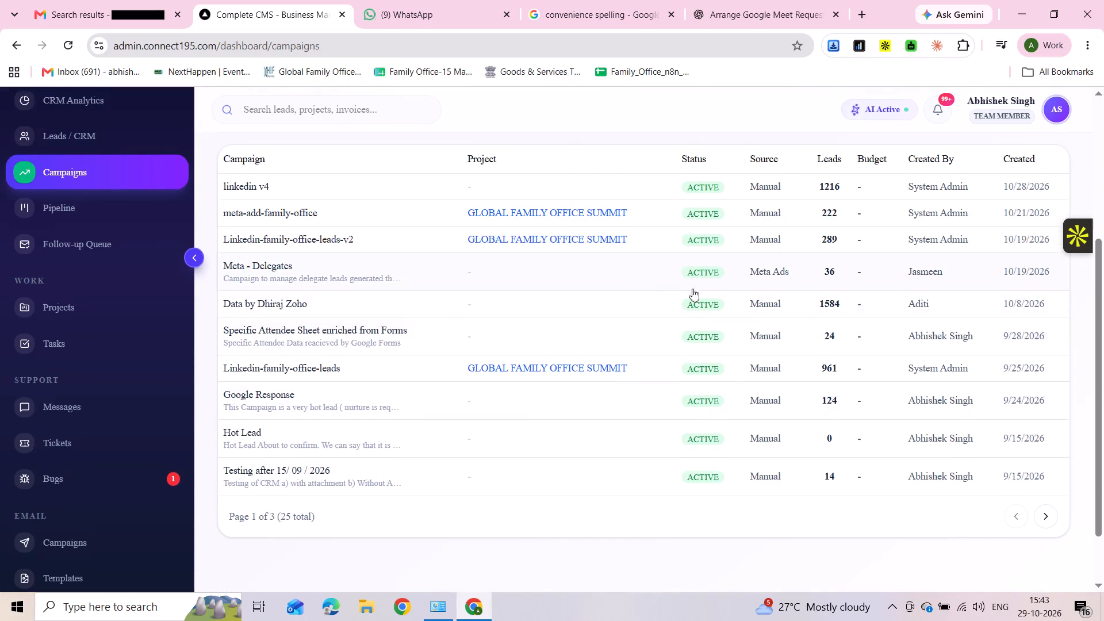
# Open the meta-add-family-office campaign and assign the first five leads in its list to Aditi, one by one.
pyautogui.scroll(1, 638, 287)
pyautogui.click(273, 289)
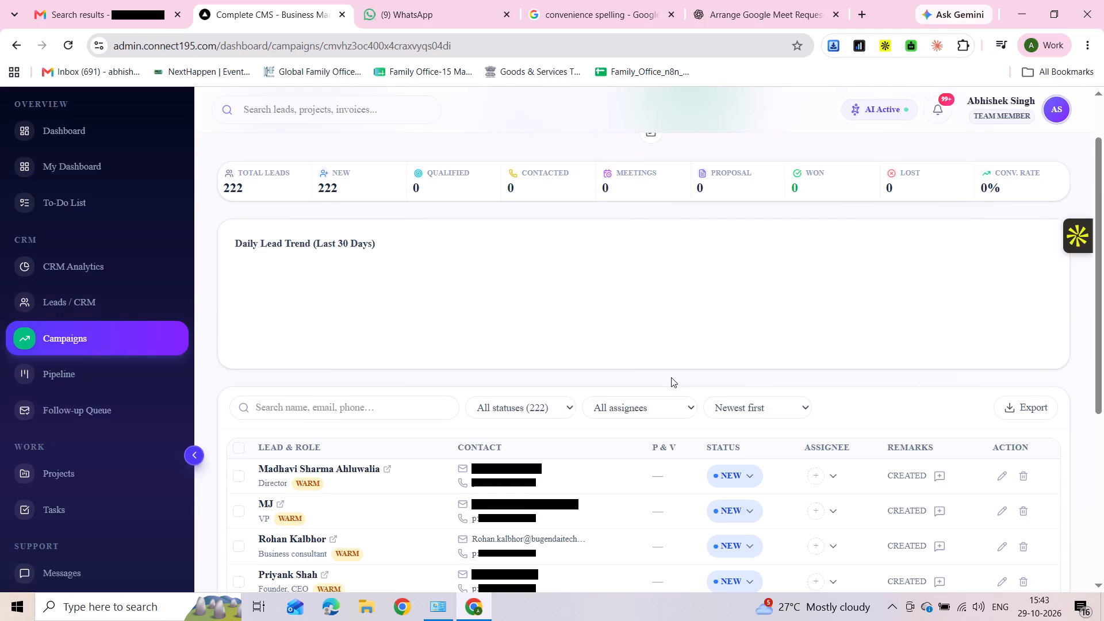
pyautogui.scroll(-2, 816, 412)
pyautogui.click(819, 339)
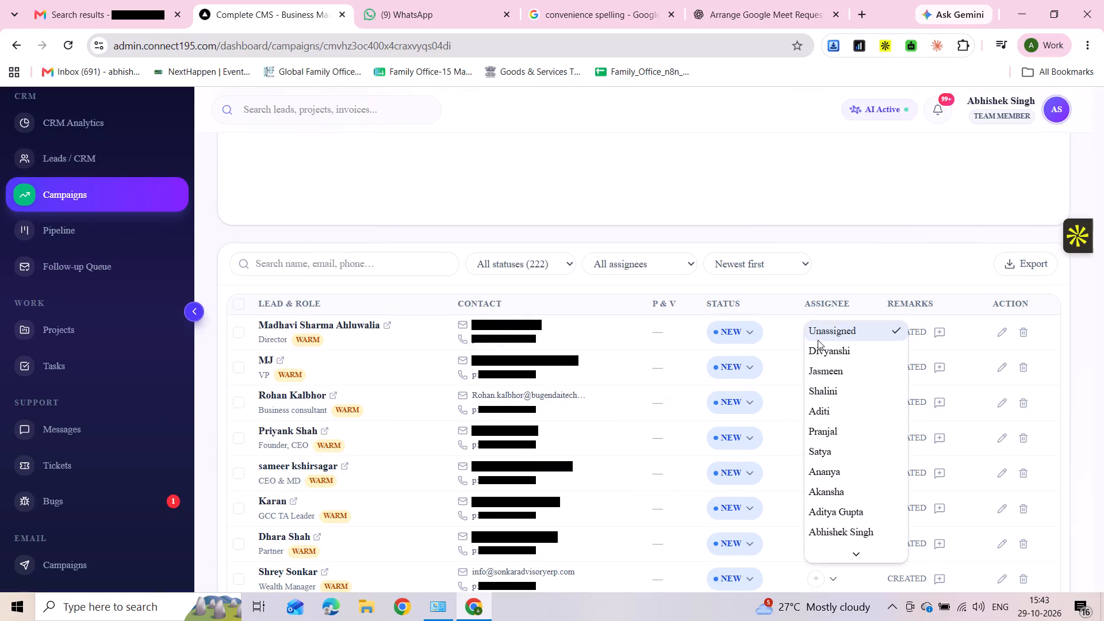
pyautogui.click(822, 415)
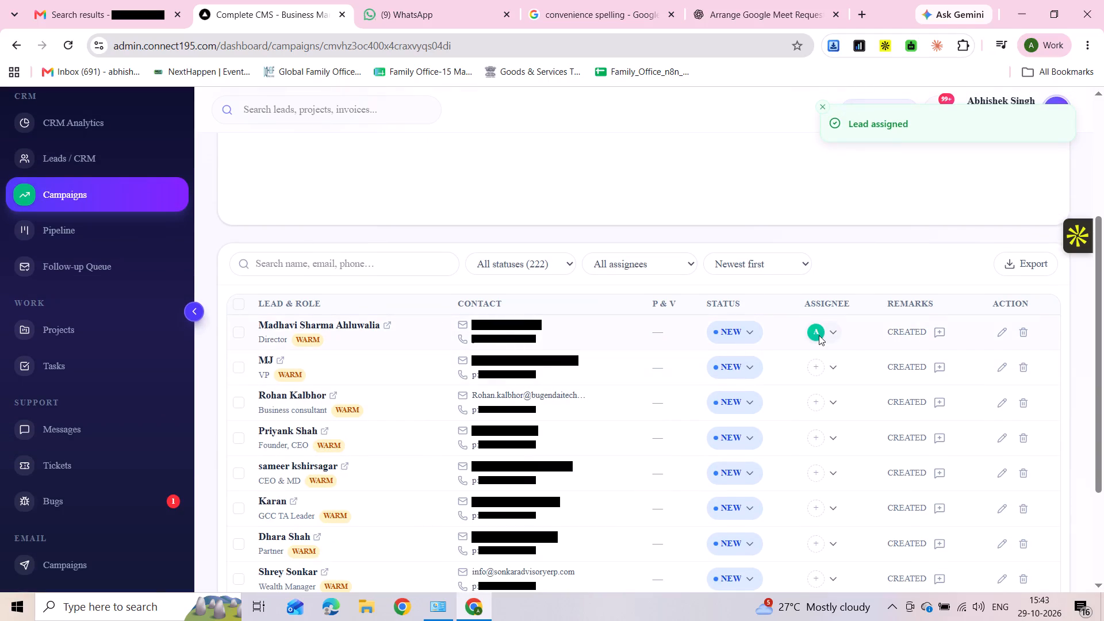
pyautogui.click(811, 364)
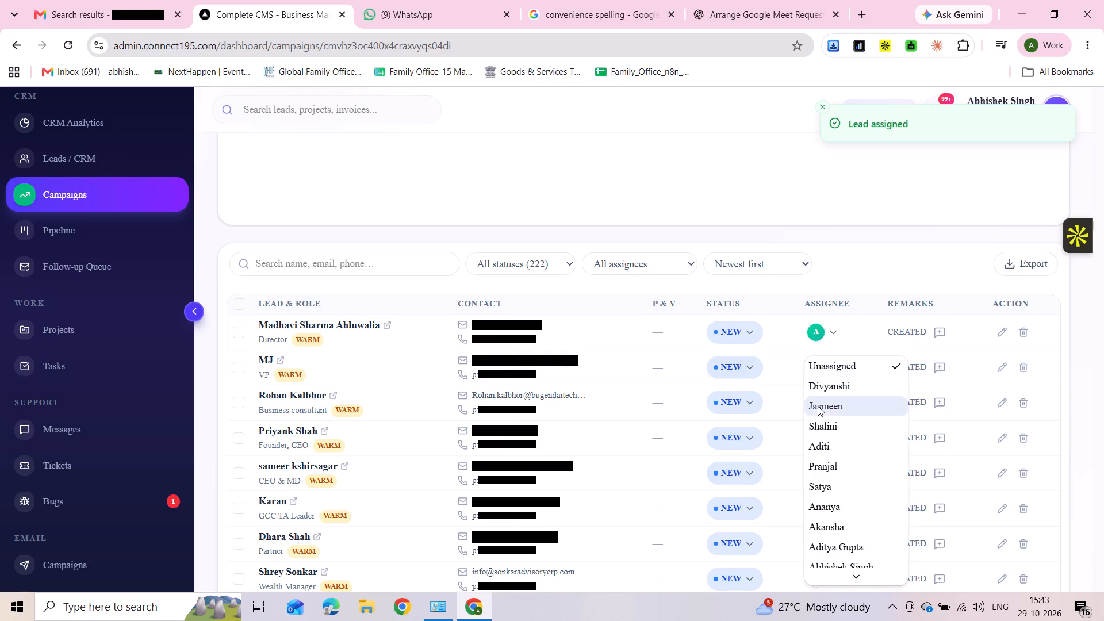
pyautogui.click(822, 450)
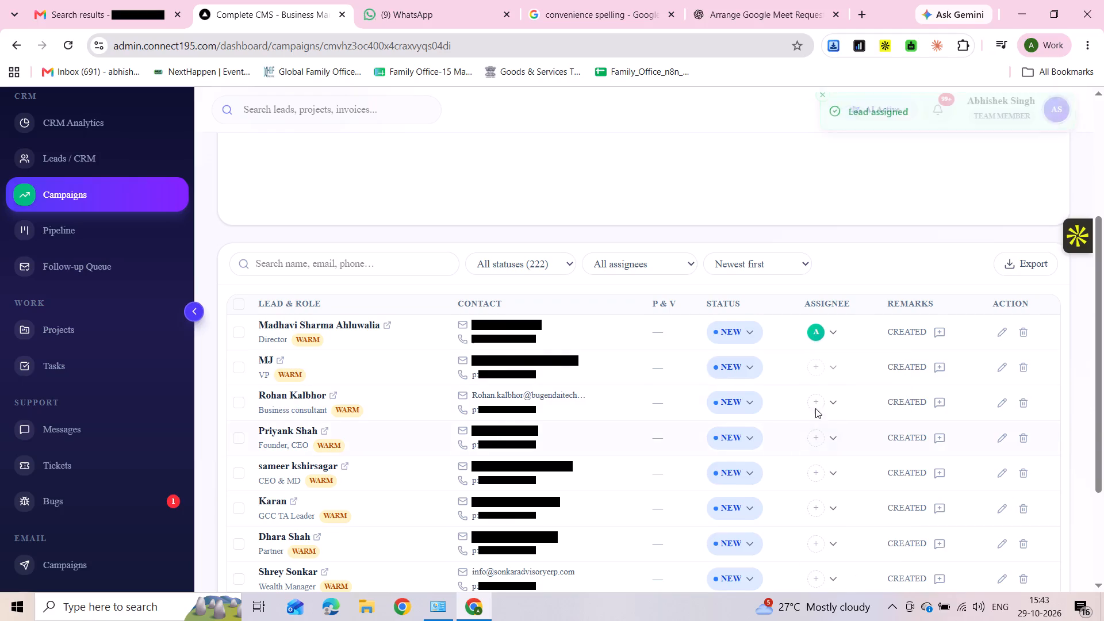
pyautogui.doubleClick(815, 410)
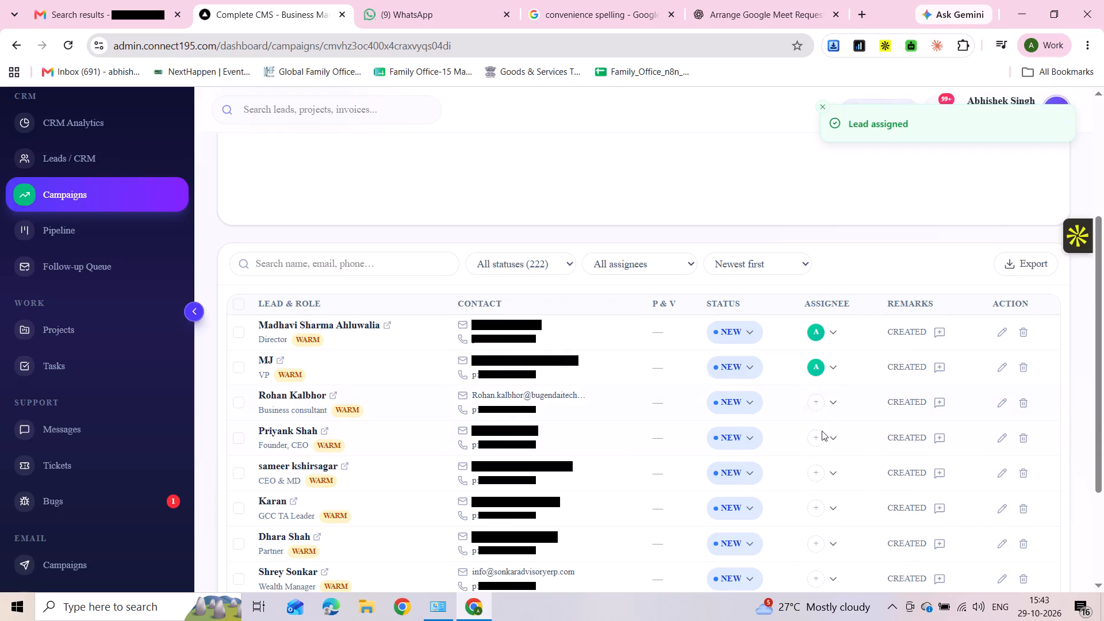
pyautogui.click(818, 408)
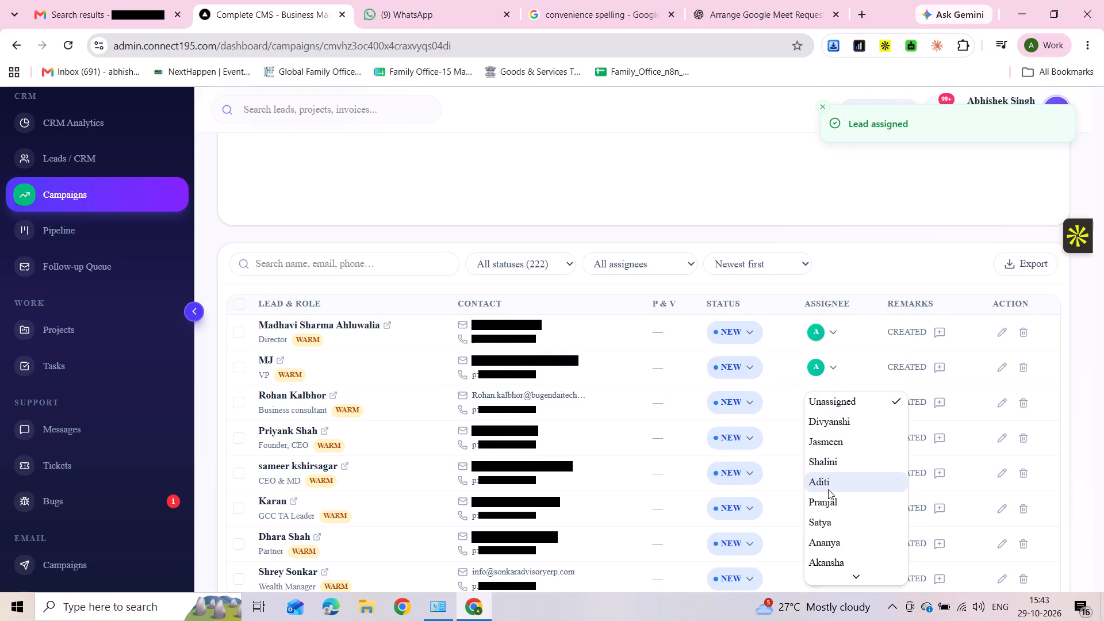
pyautogui.click(828, 490)
pyautogui.scroll(-2, 792, 418)
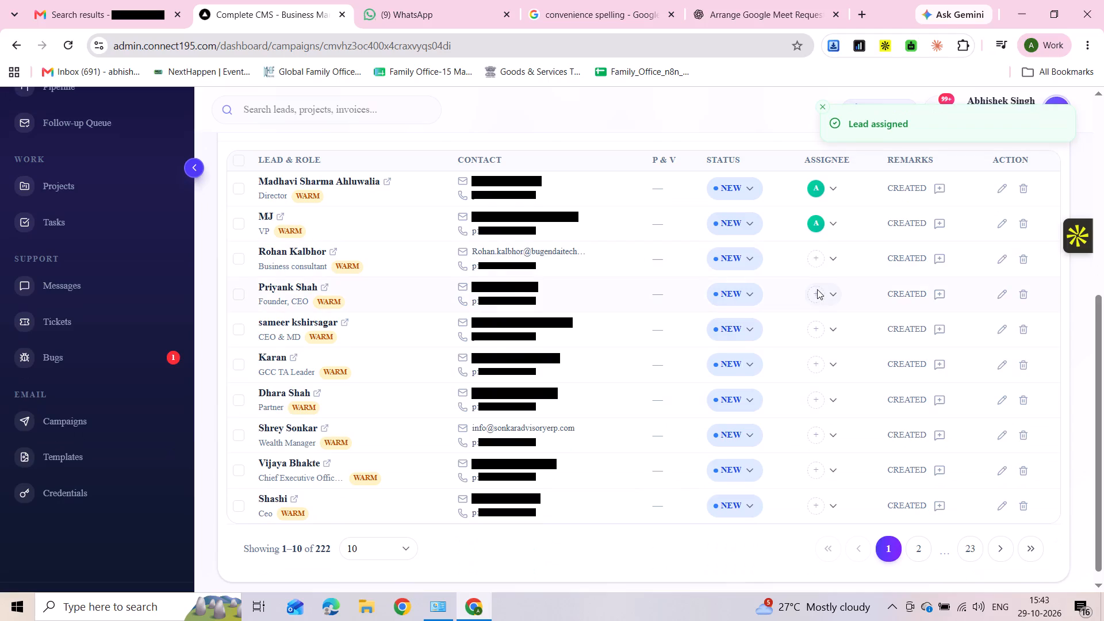
pyautogui.click(817, 290)
pyautogui.click(823, 375)
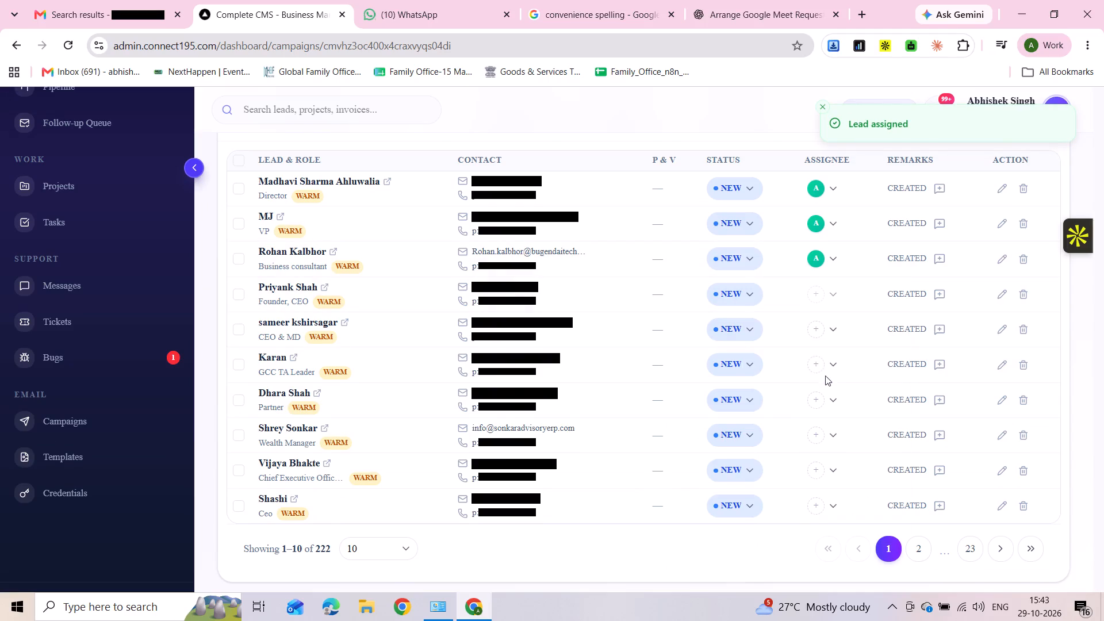
pyautogui.click(817, 330)
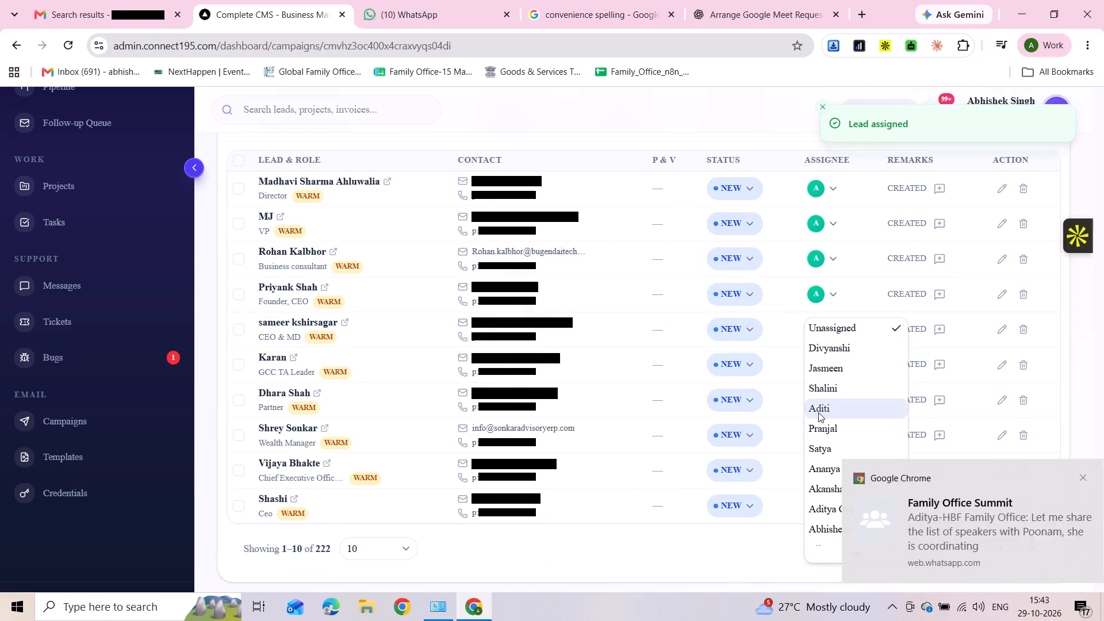
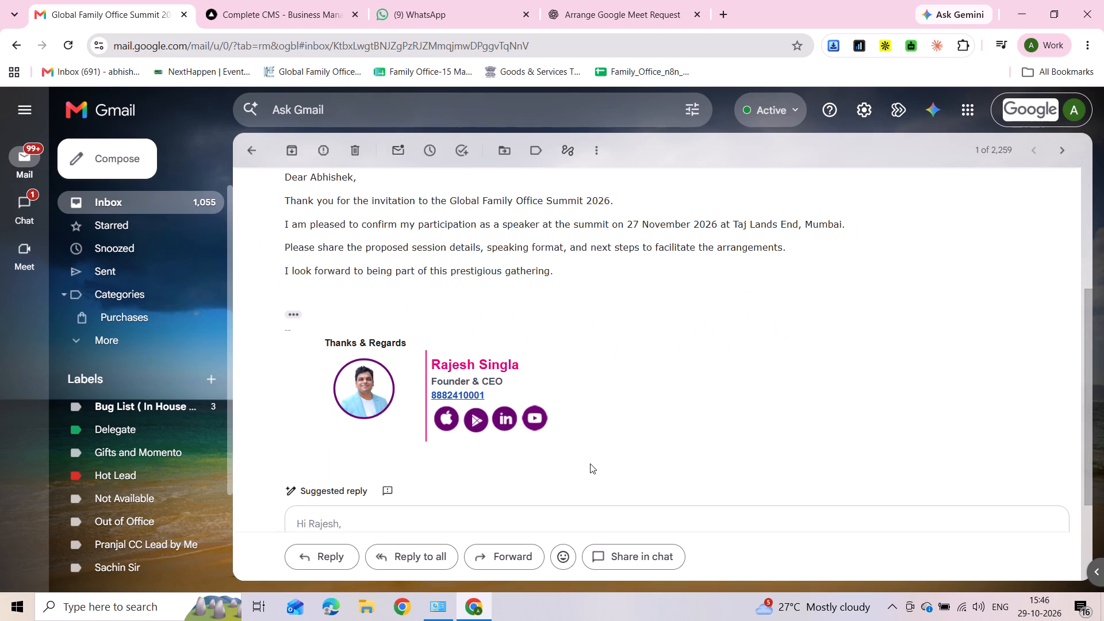
# Read through the speaker's emailed reply in the Global Family Office Summit 2026 Mumbai speakership invitation thread.
pyautogui.scroll(-2, 590, 463)
pyautogui.scroll(5, 589, 463)
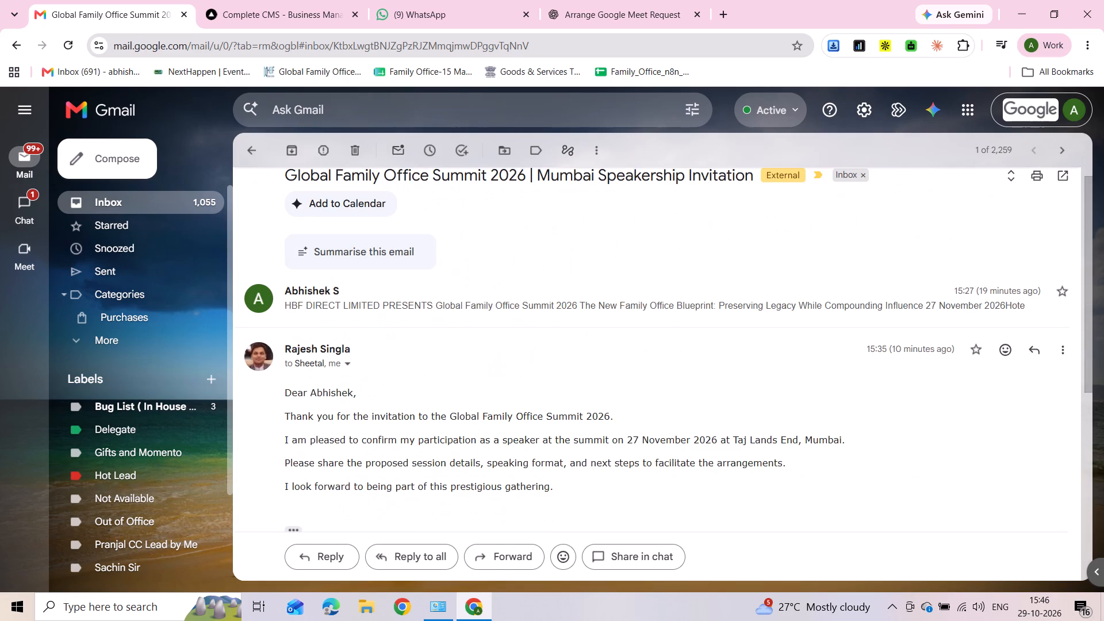
pyautogui.scroll(4, 589, 463)
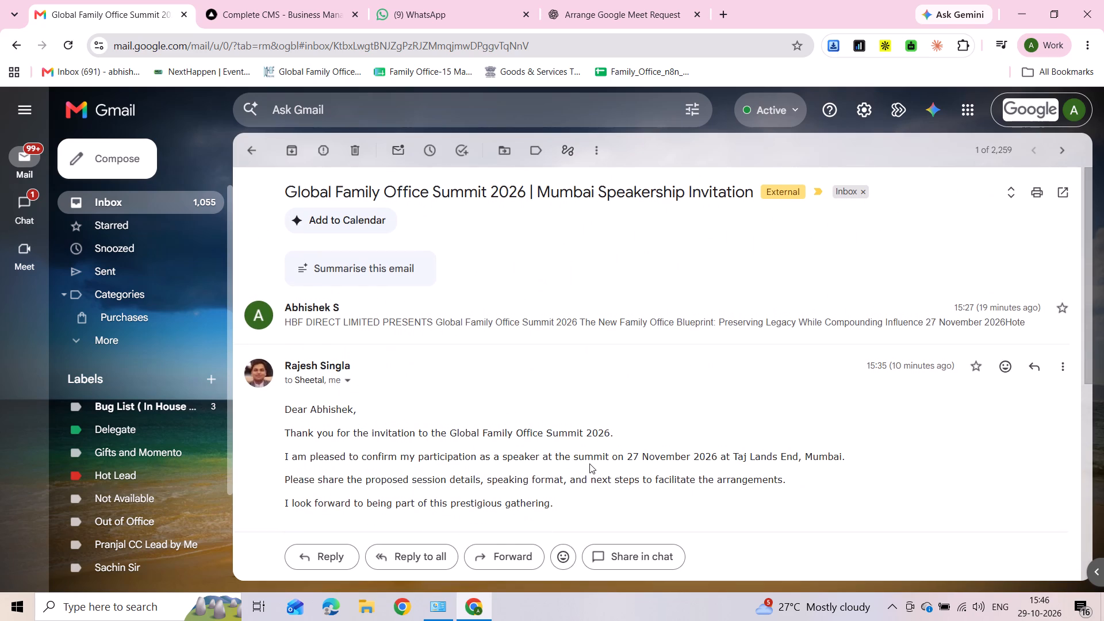
pyautogui.scroll(2, 589, 463)
pyautogui.scroll(-2, 589, 463)
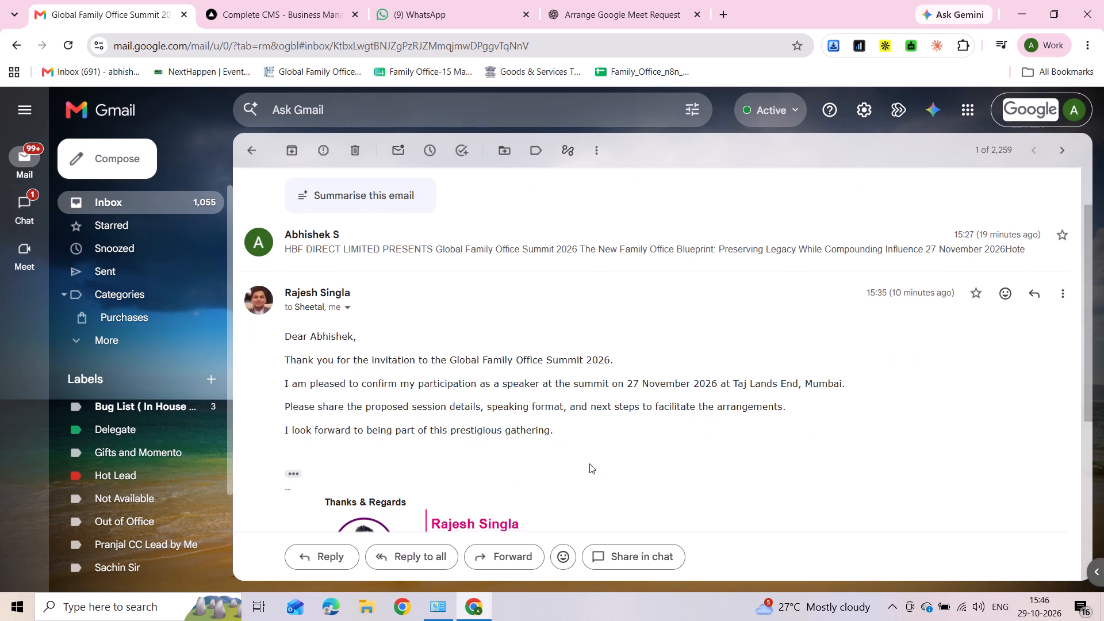
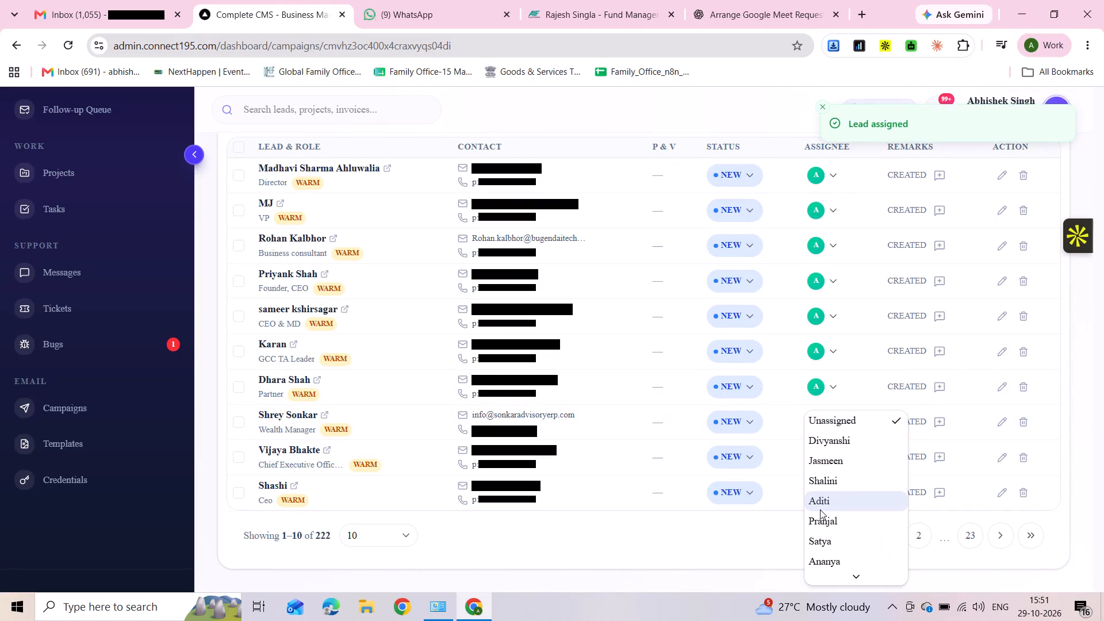
# Assign the last three unassigned leads on the meta-add-family-office campaign's first page, the Wealth Manager, Chief Executive Officer and Ceo, to Aditi.
pyautogui.click(820, 507)
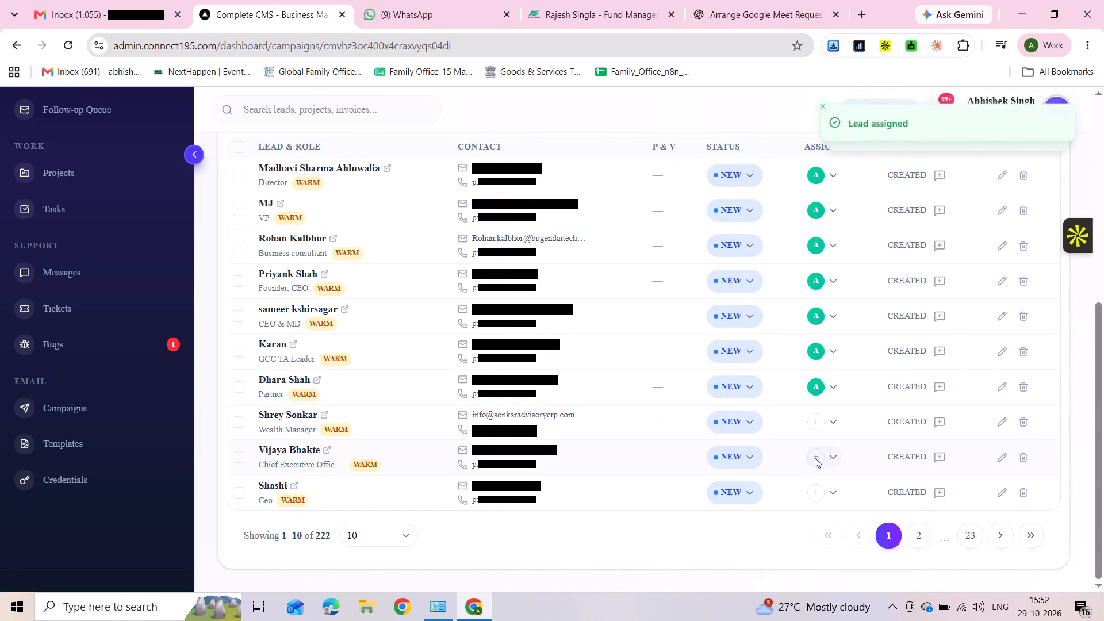
pyautogui.click(815, 458)
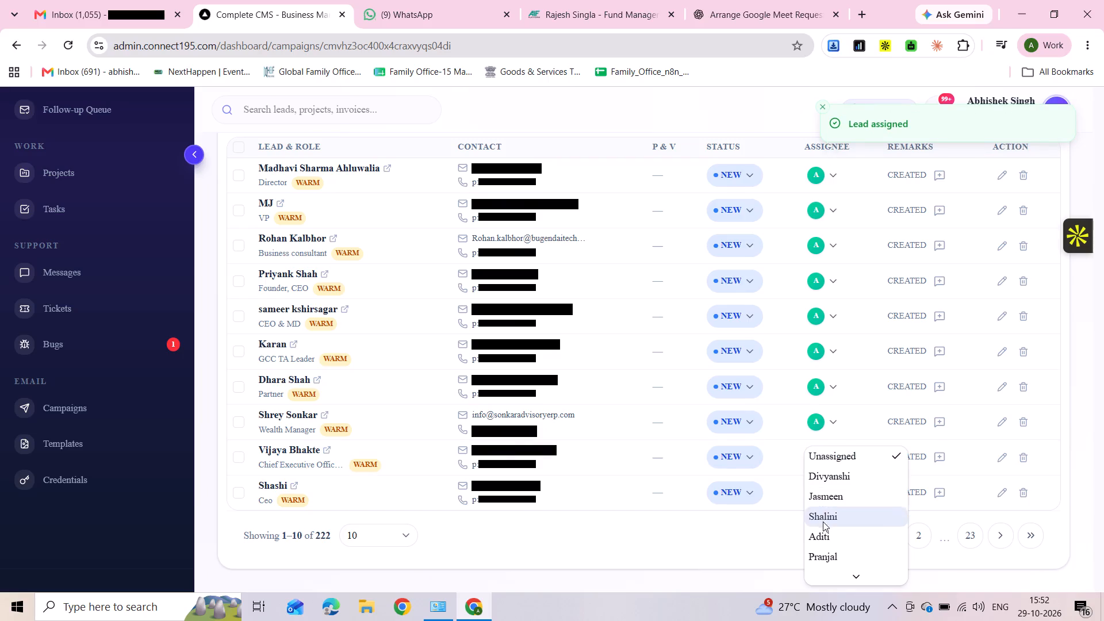
pyautogui.click(827, 532)
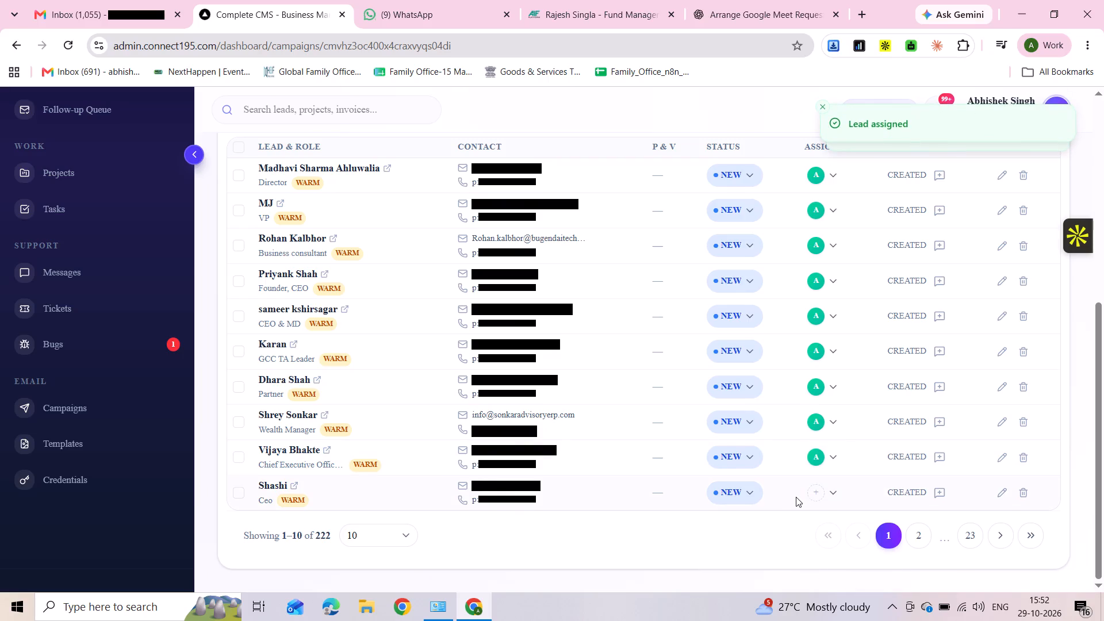
pyautogui.scroll(-1, 794, 499)
pyautogui.click(815, 493)
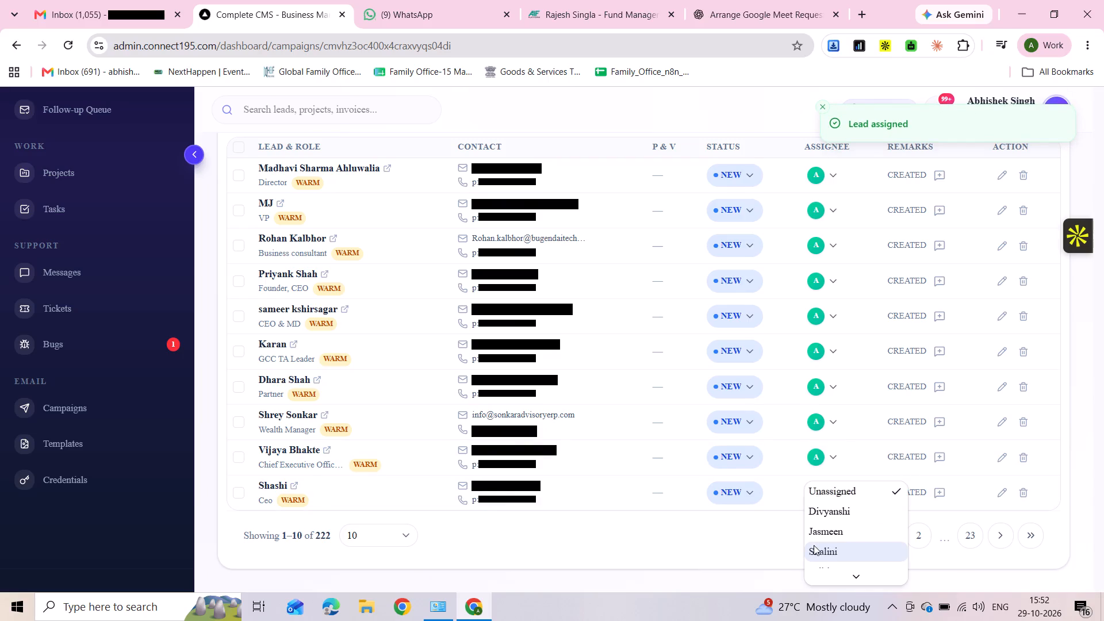
pyautogui.scroll(-2, 814, 545)
pyautogui.click(817, 428)
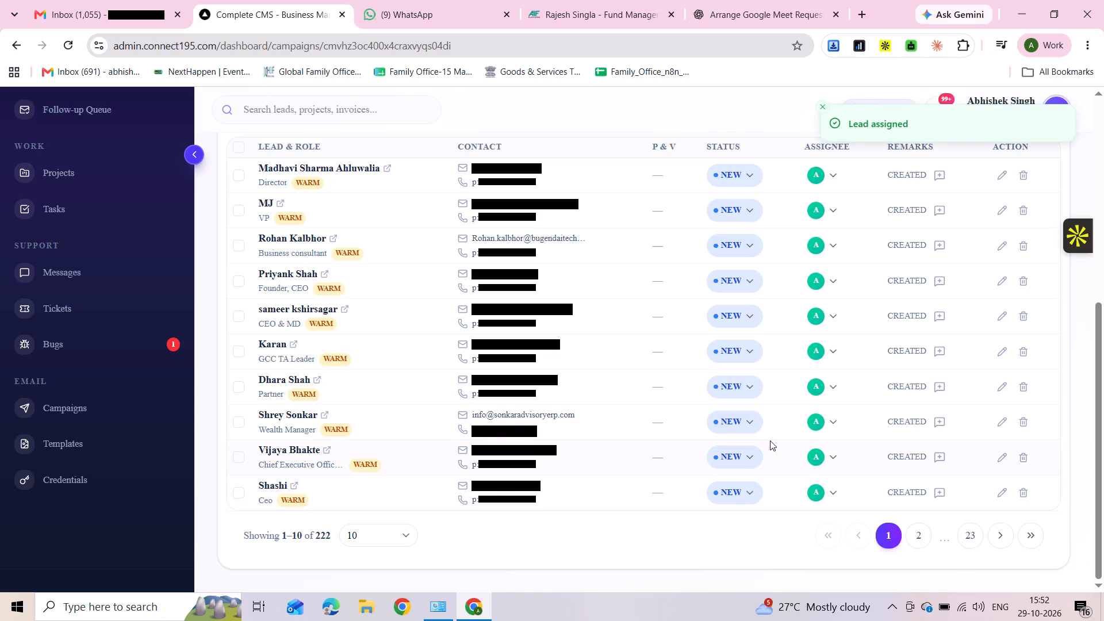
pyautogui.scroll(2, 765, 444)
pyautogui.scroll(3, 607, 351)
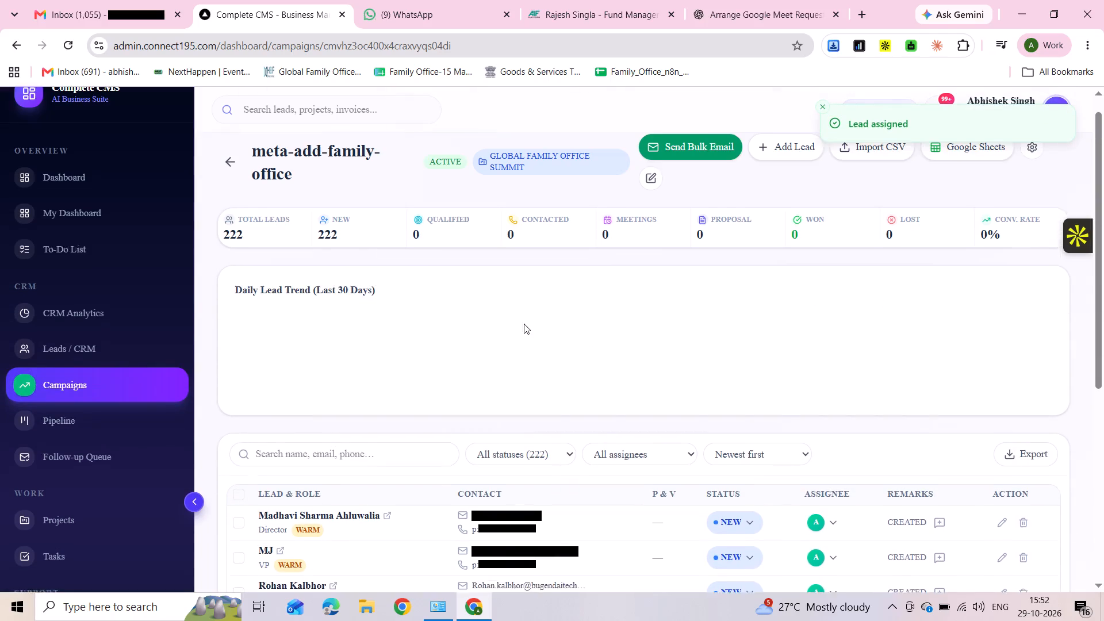
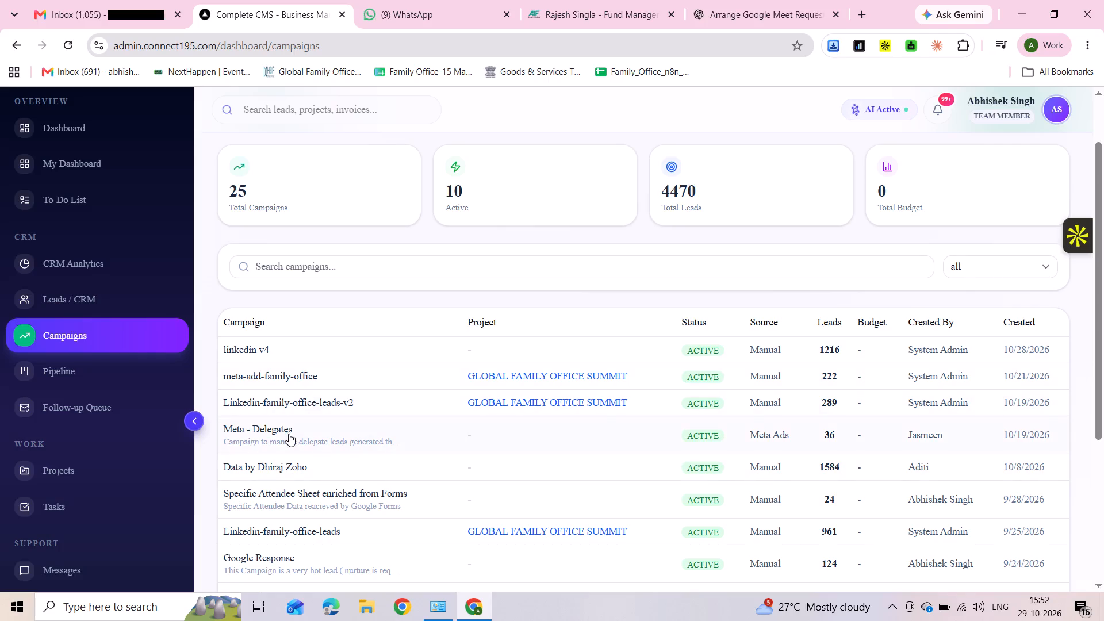
# Open the meta-add-family-office campaign and go to its list of leads.
pyautogui.click(292, 381)
pyautogui.scroll(-2, 609, 480)
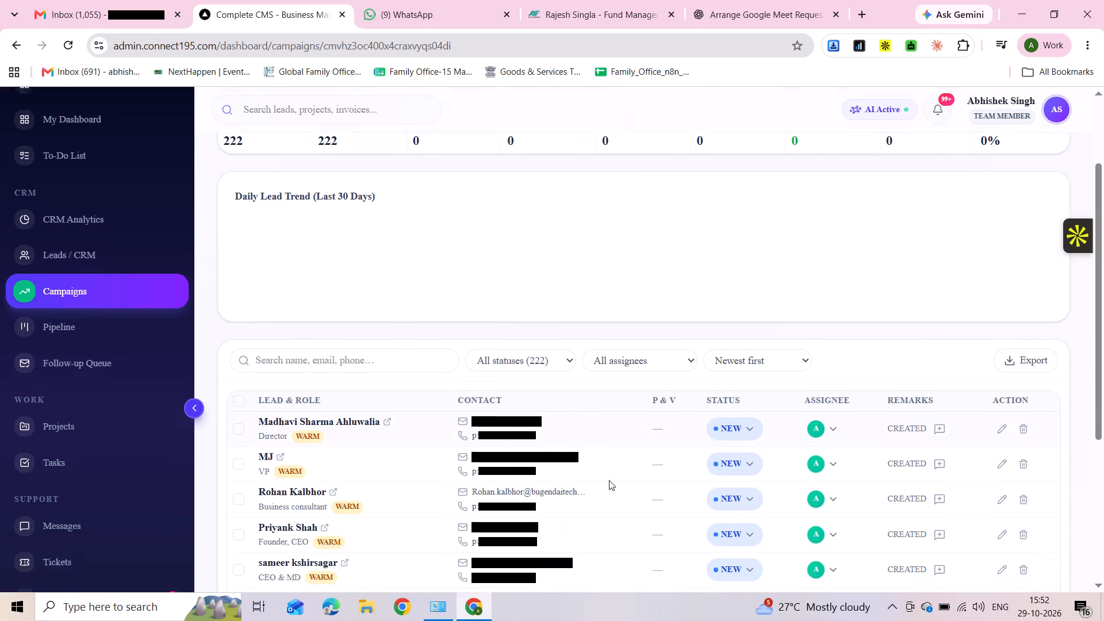
# On page 2 of the campaign's lead list, assign the first five leads to Aditi.
pyautogui.scroll(-1, 609, 480)
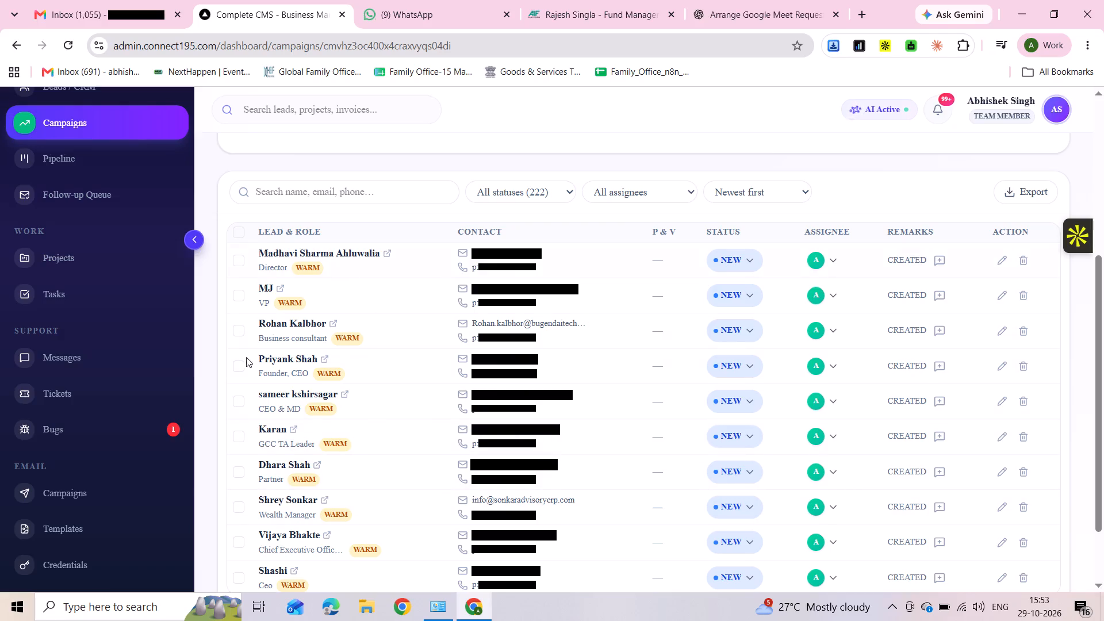
pyautogui.scroll(-2, 483, 393)
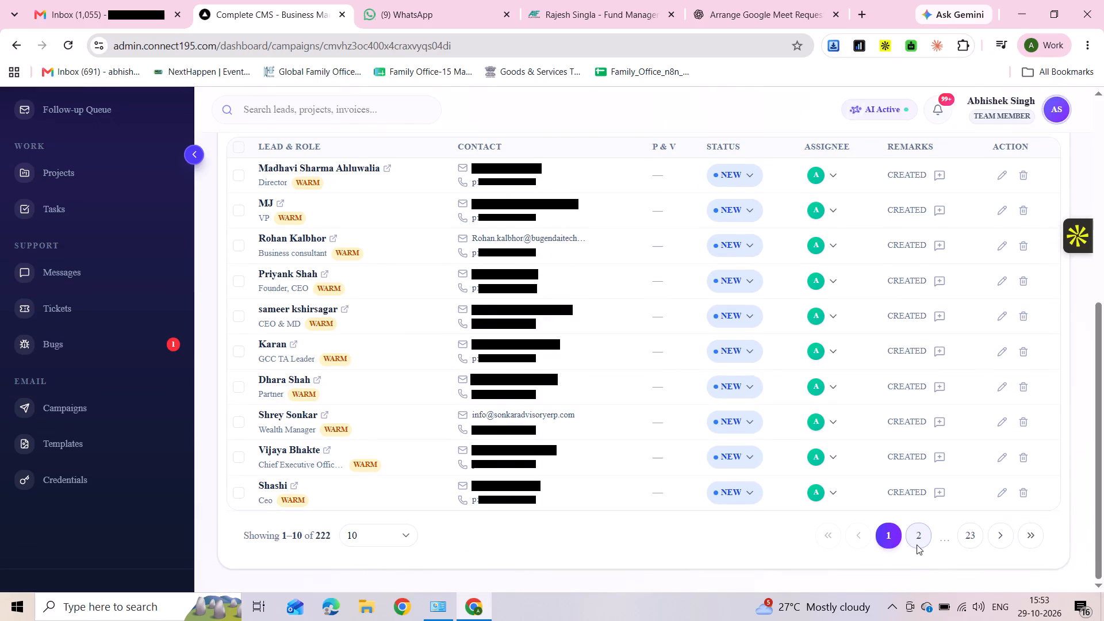
pyautogui.click(917, 545)
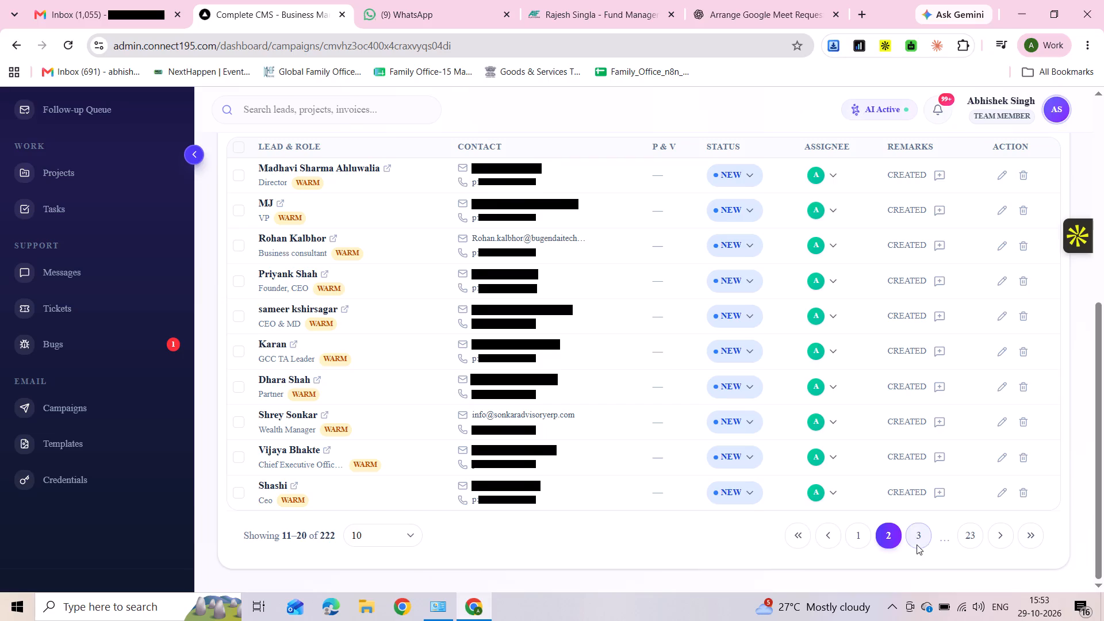
pyautogui.click(810, 176)
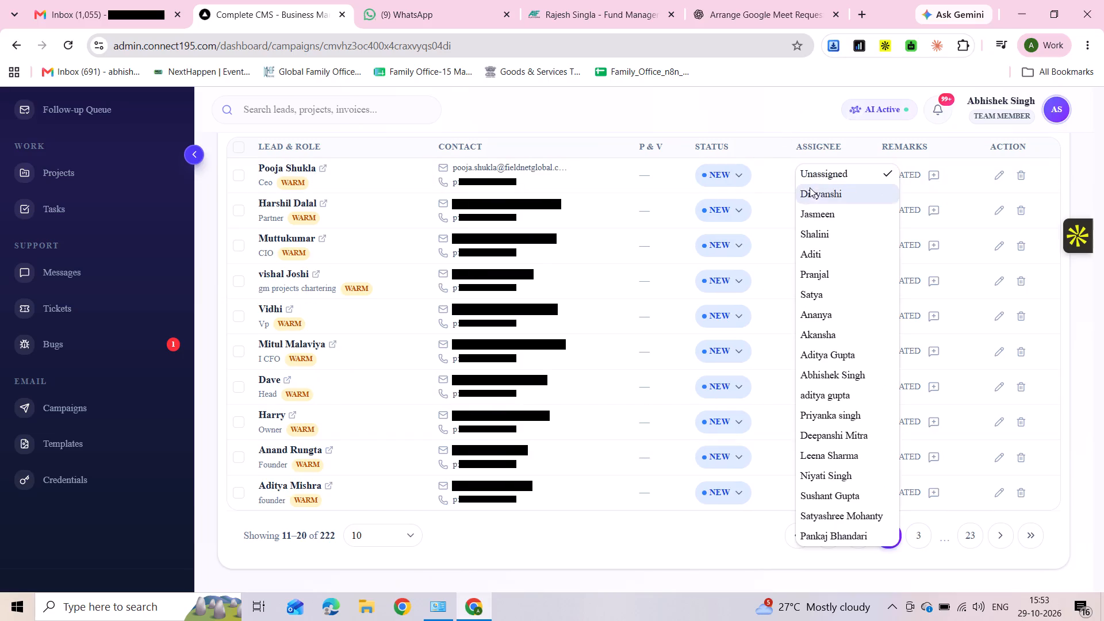
pyautogui.click(823, 256)
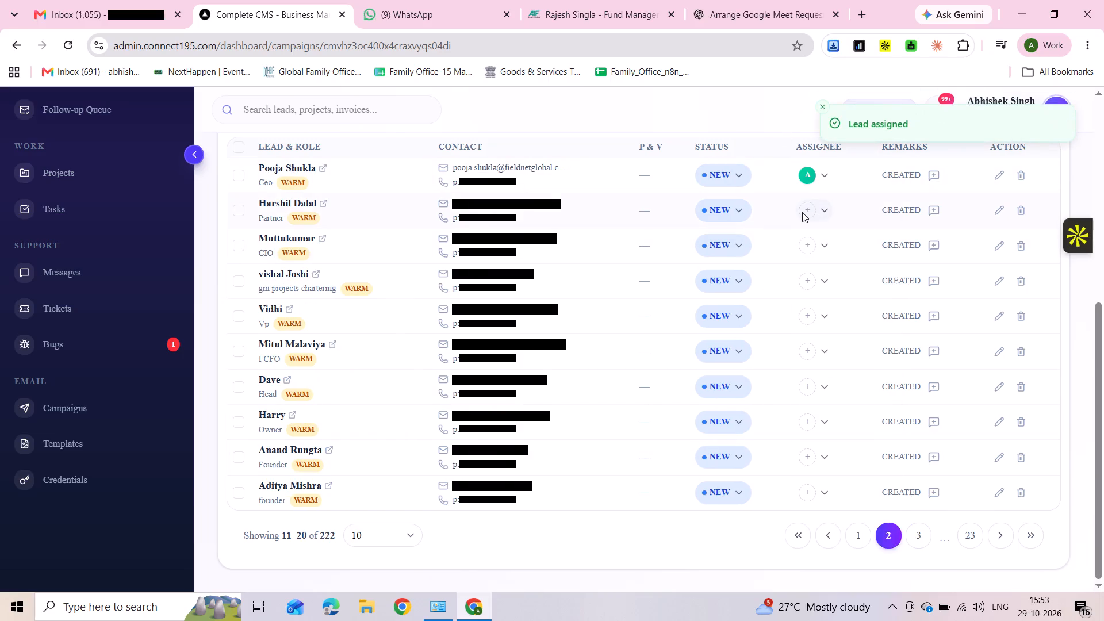
pyautogui.click(804, 214)
pyautogui.click(812, 296)
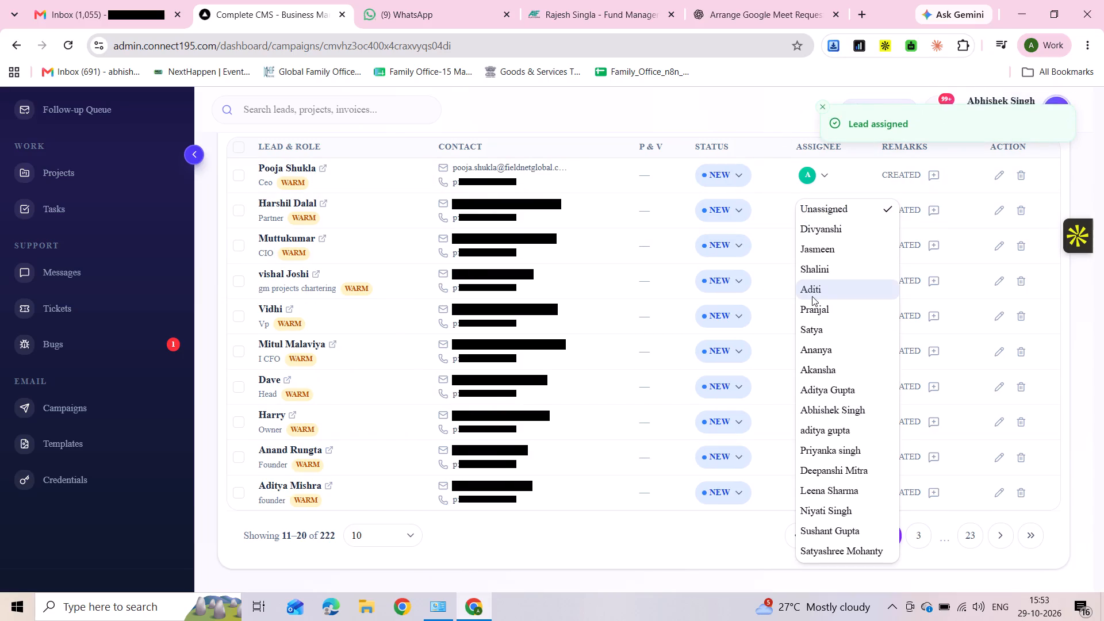
pyautogui.click(807, 246)
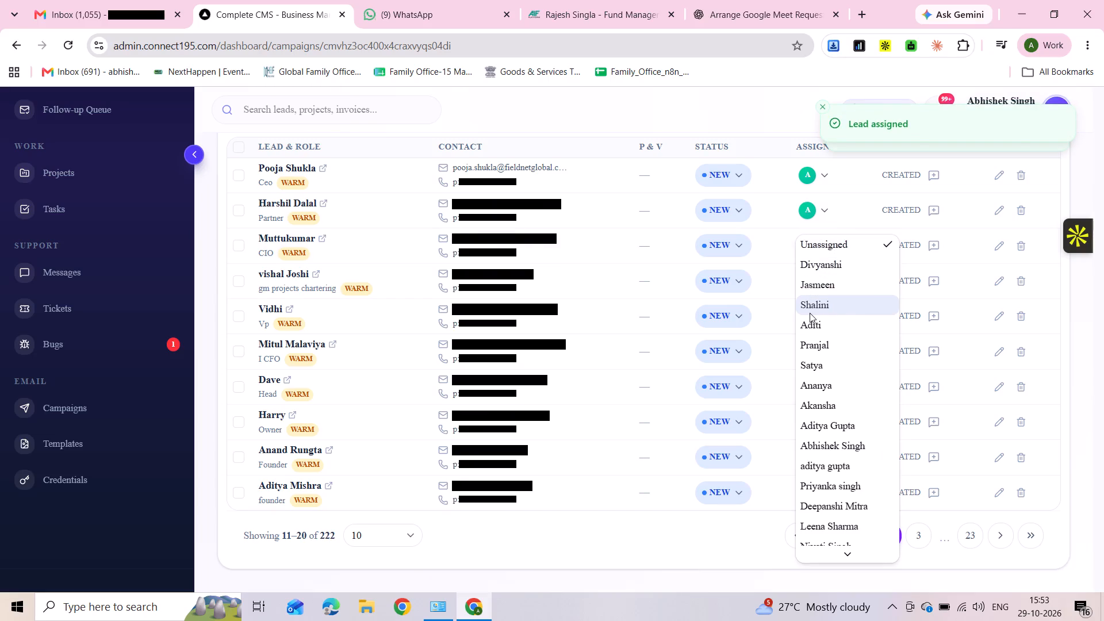
pyautogui.click(812, 327)
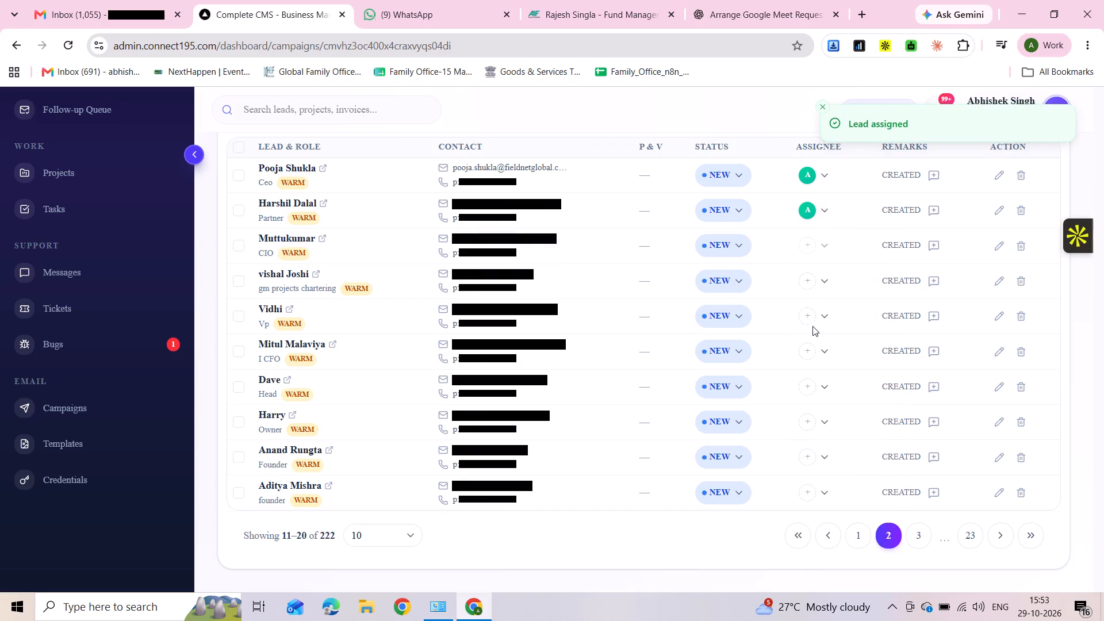
pyautogui.click(806, 281)
pyautogui.click(813, 359)
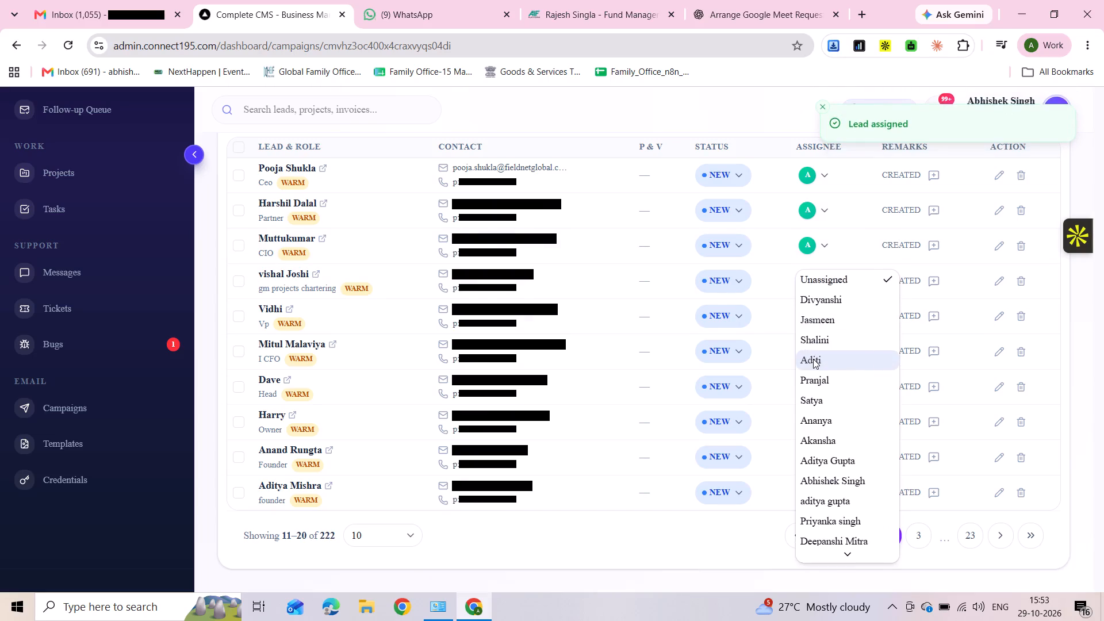
pyautogui.click(804, 313)
pyautogui.click(807, 387)
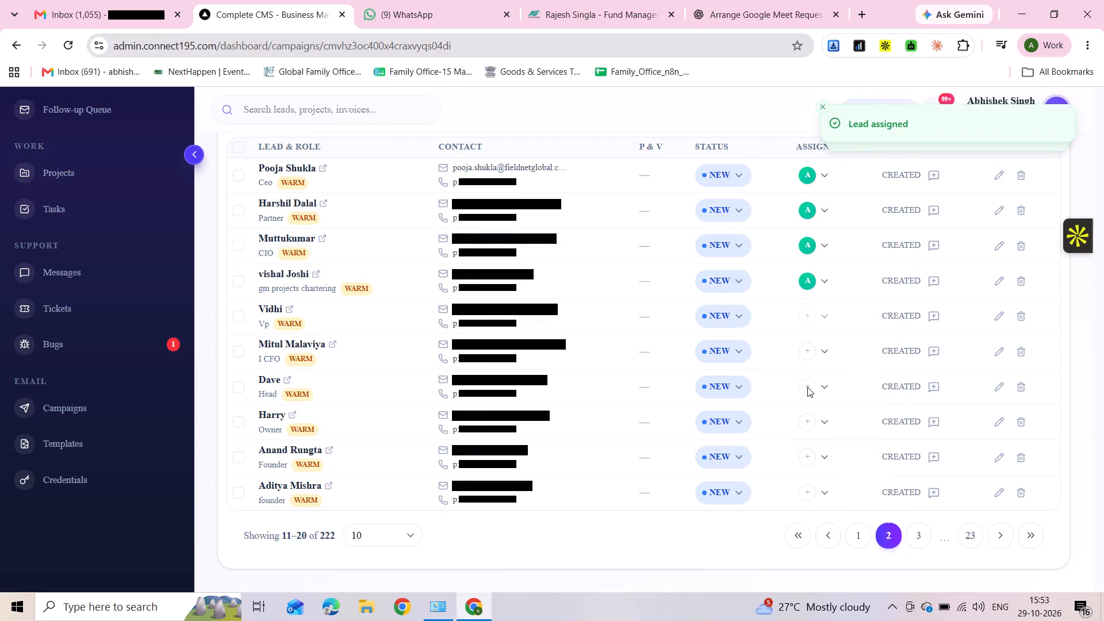
# Assign the remaining unassigned leads on page 2, from the sixth row onward, to Aditi.
pyautogui.click(808, 353)
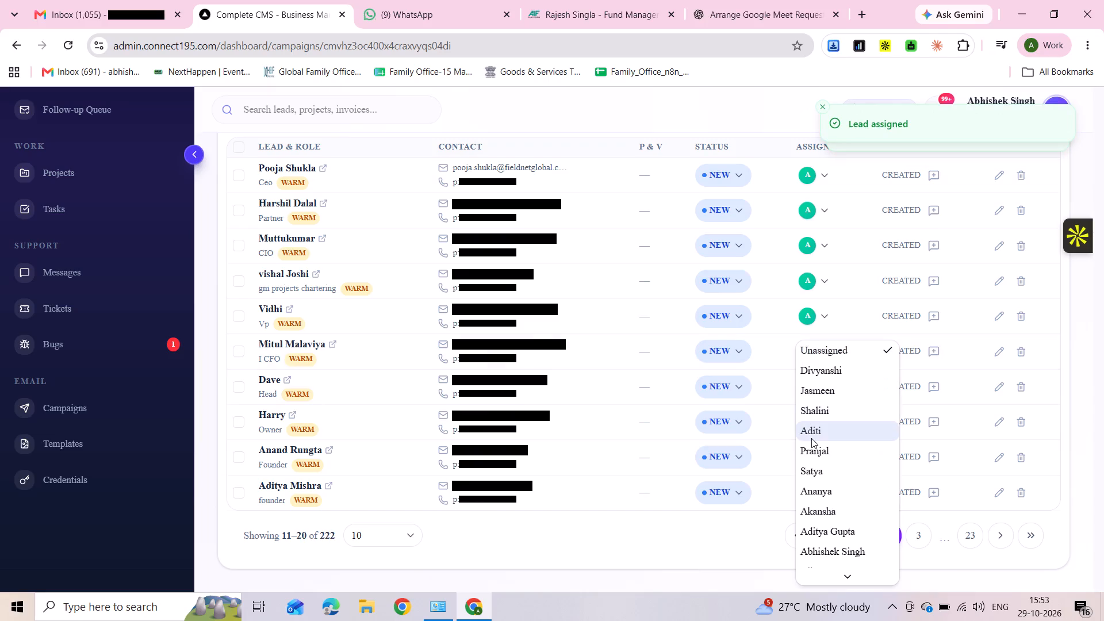
pyautogui.click(811, 428)
pyautogui.click(804, 389)
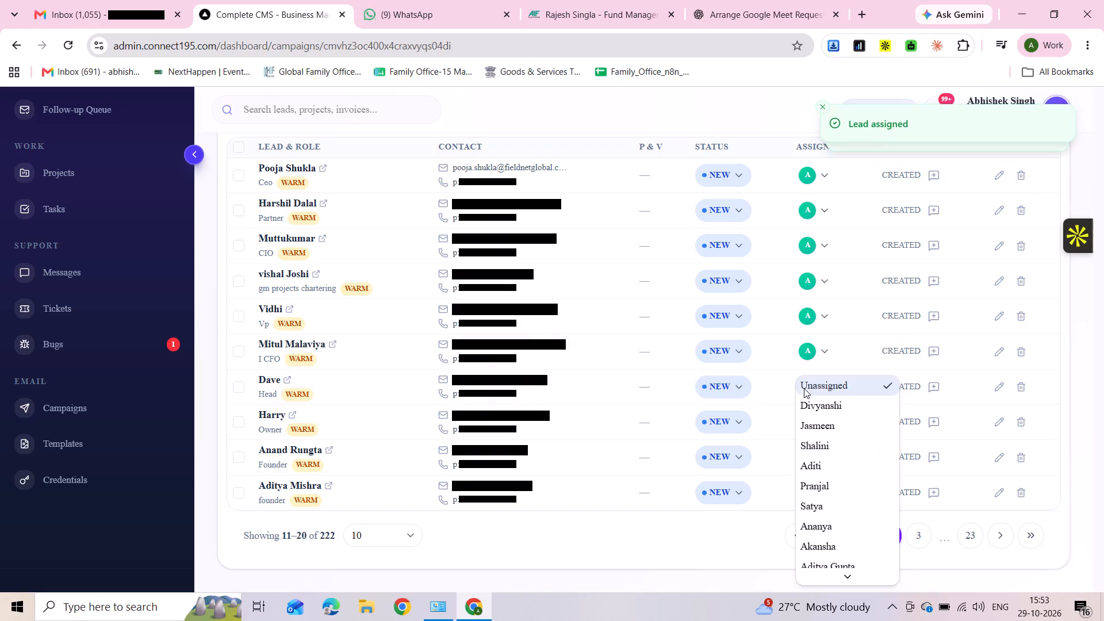
pyautogui.click(811, 467)
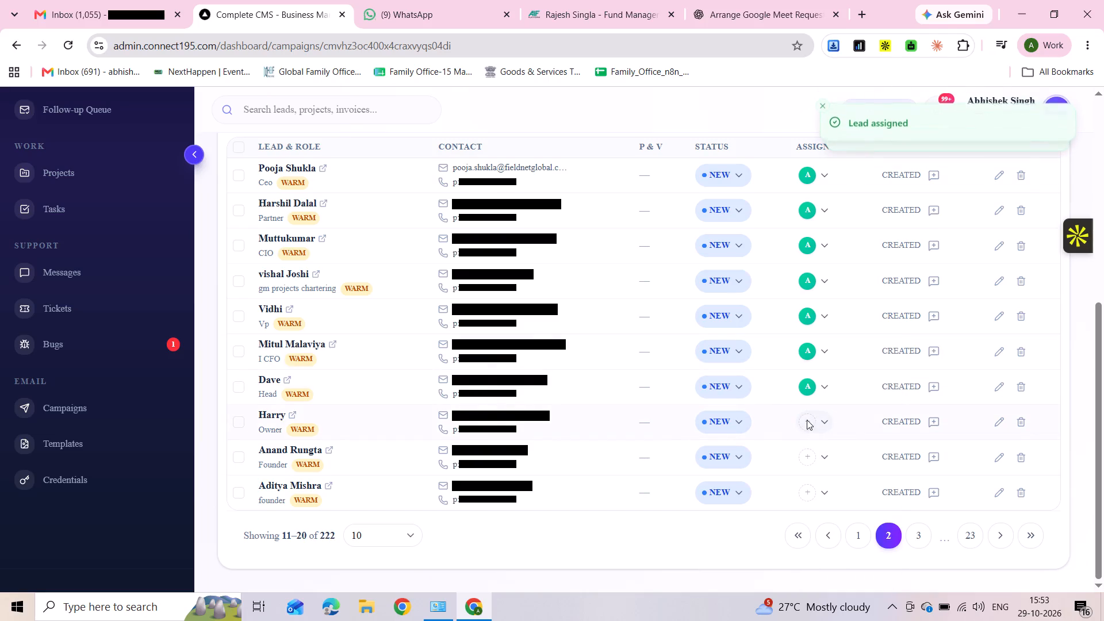
pyautogui.click(807, 420)
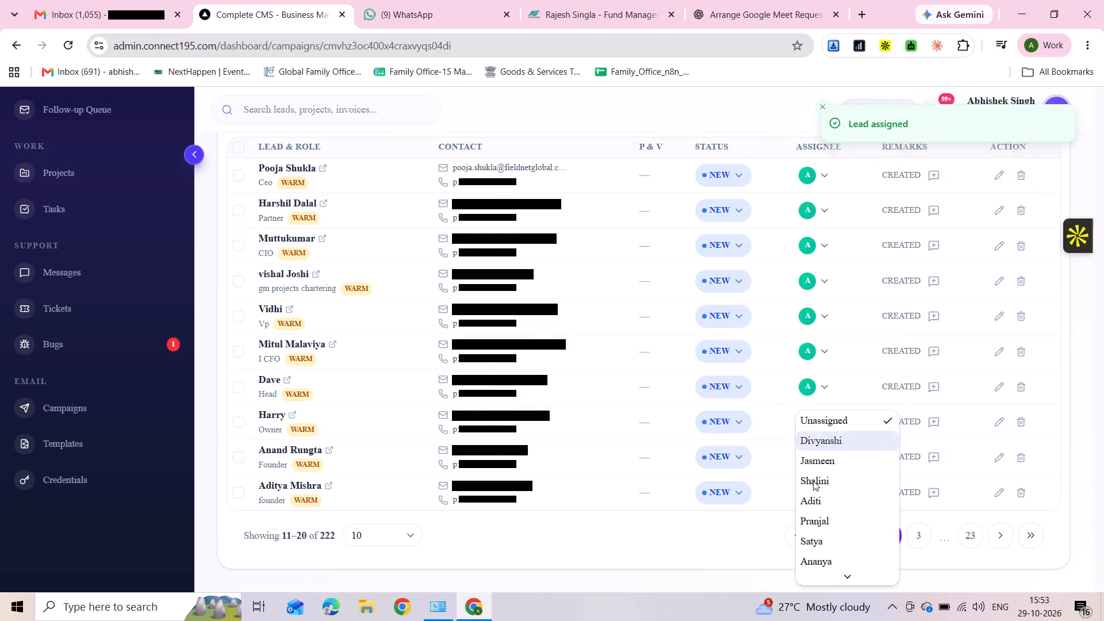
pyautogui.click(809, 499)
pyautogui.click(810, 455)
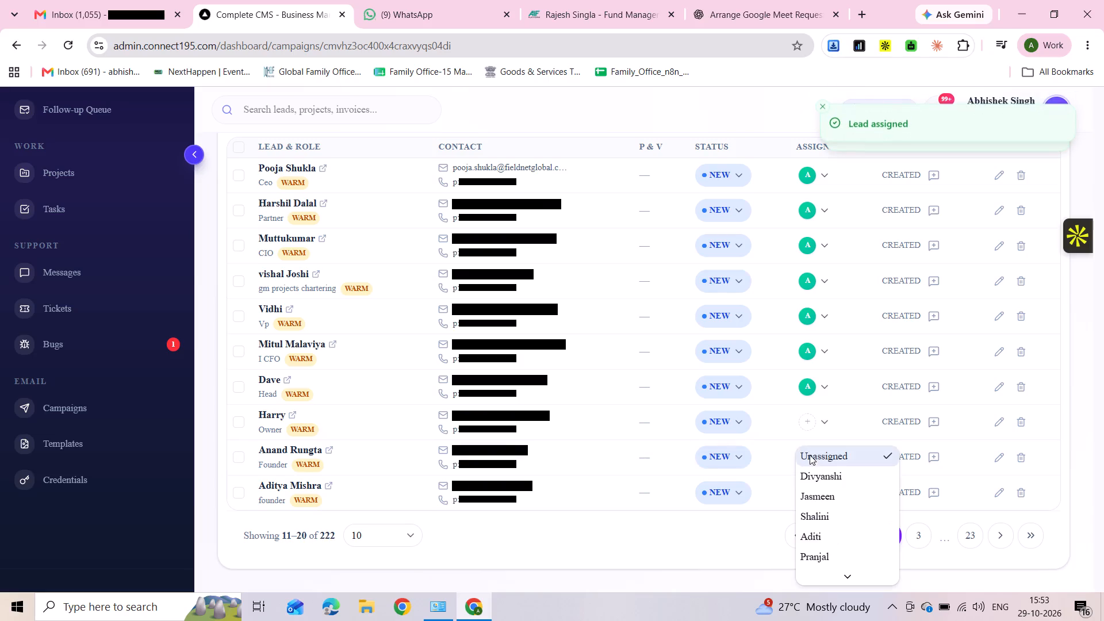
# Assign the last two leads on page 2 of the campaign's lead list to Aditi.
pyautogui.click(809, 533)
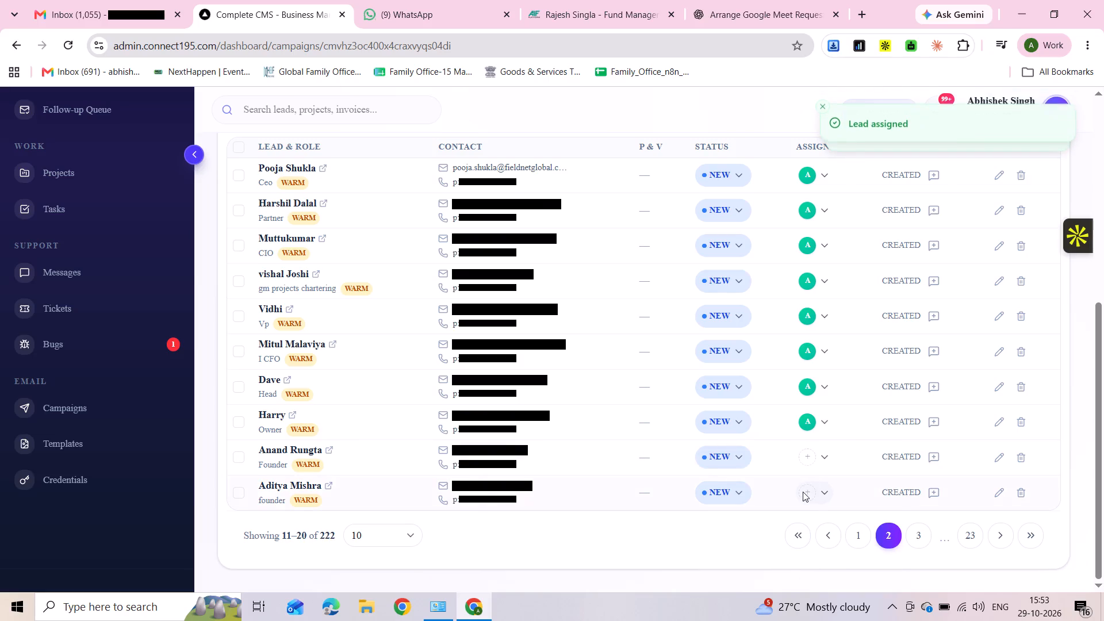
pyautogui.click(803, 493)
pyautogui.scroll(-2, 806, 532)
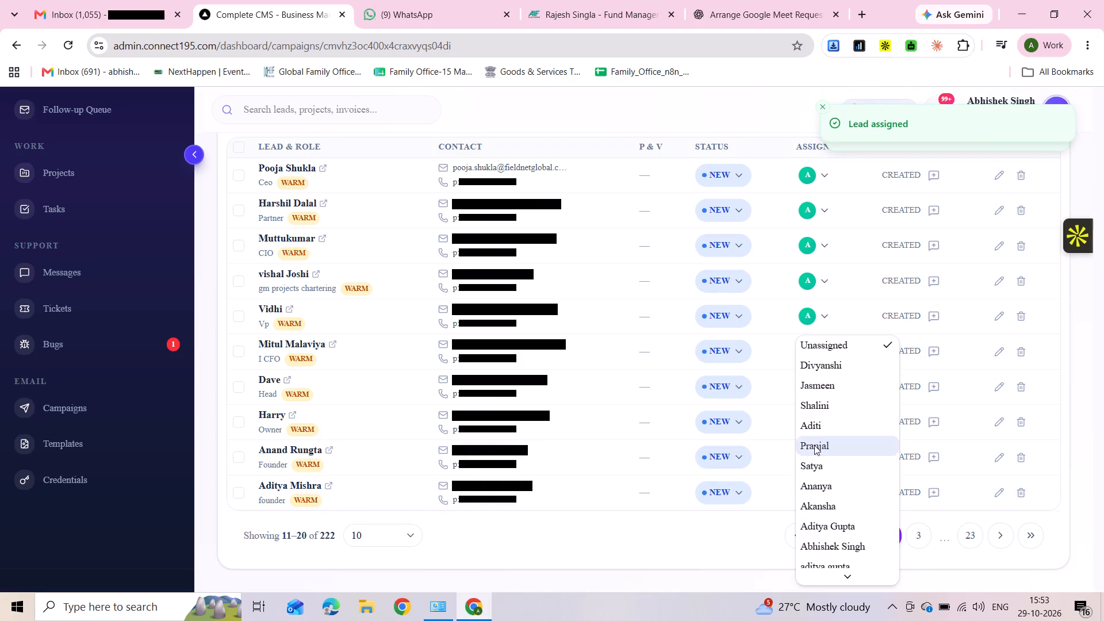
pyautogui.click(811, 425)
# On page 3 of the campaign's lead list, assign the first five leads to Pranjal.
pyautogui.click(912, 530)
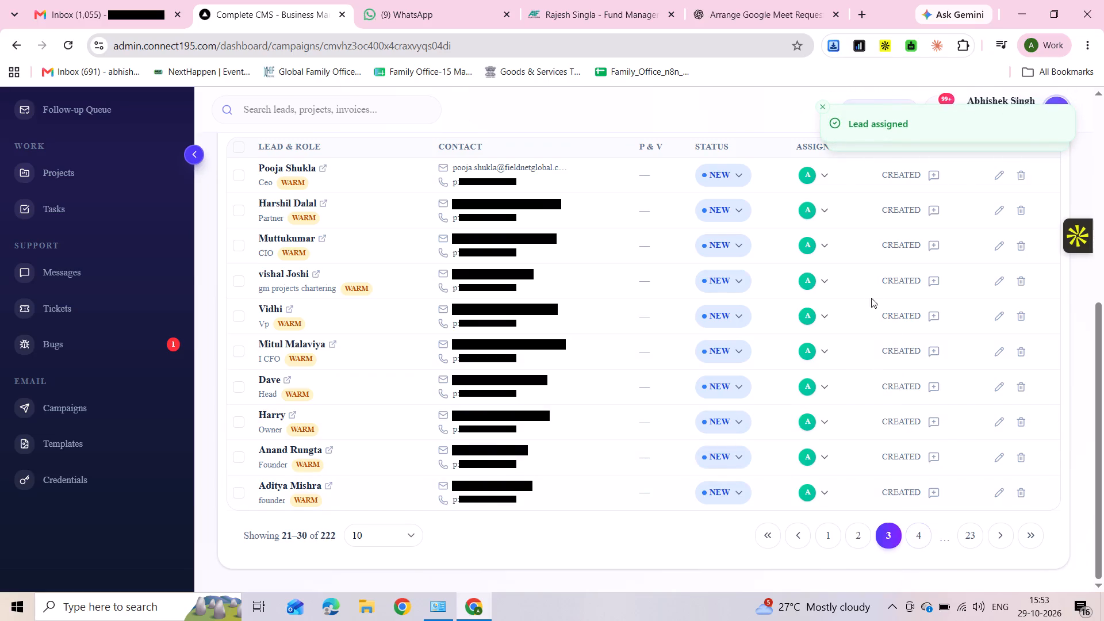
pyautogui.click(808, 179)
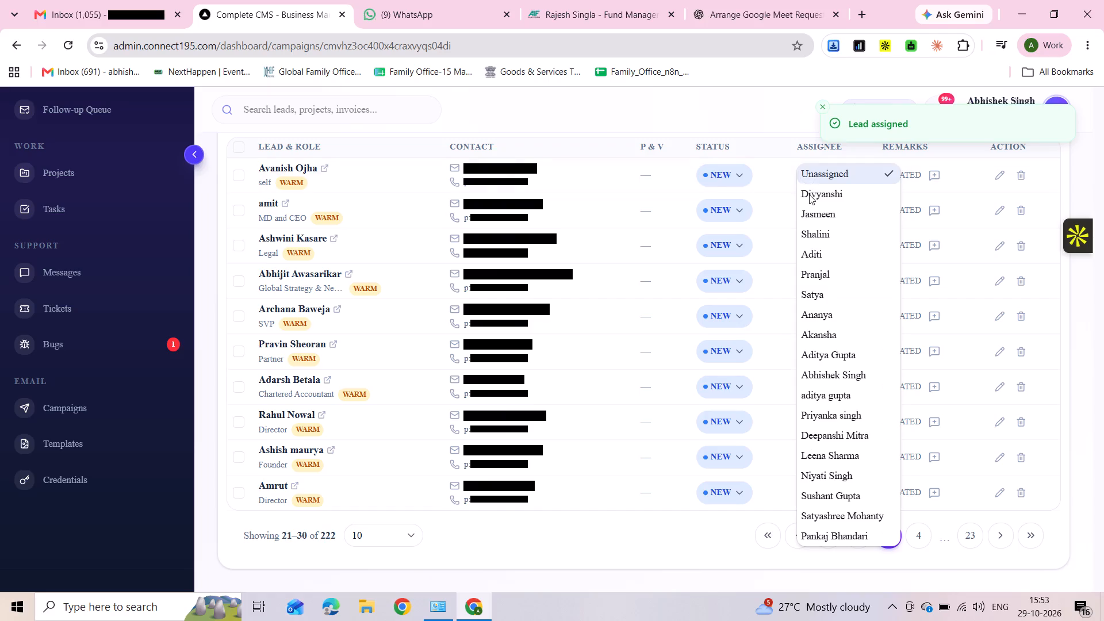
pyautogui.click(803, 276)
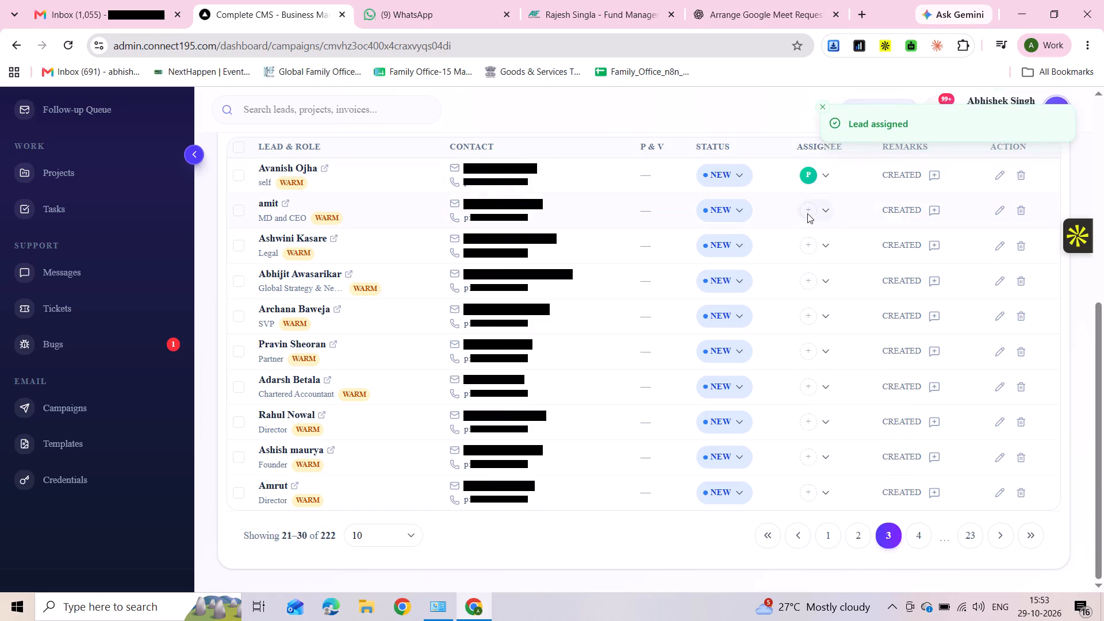
pyautogui.click(807, 213)
pyautogui.click(813, 311)
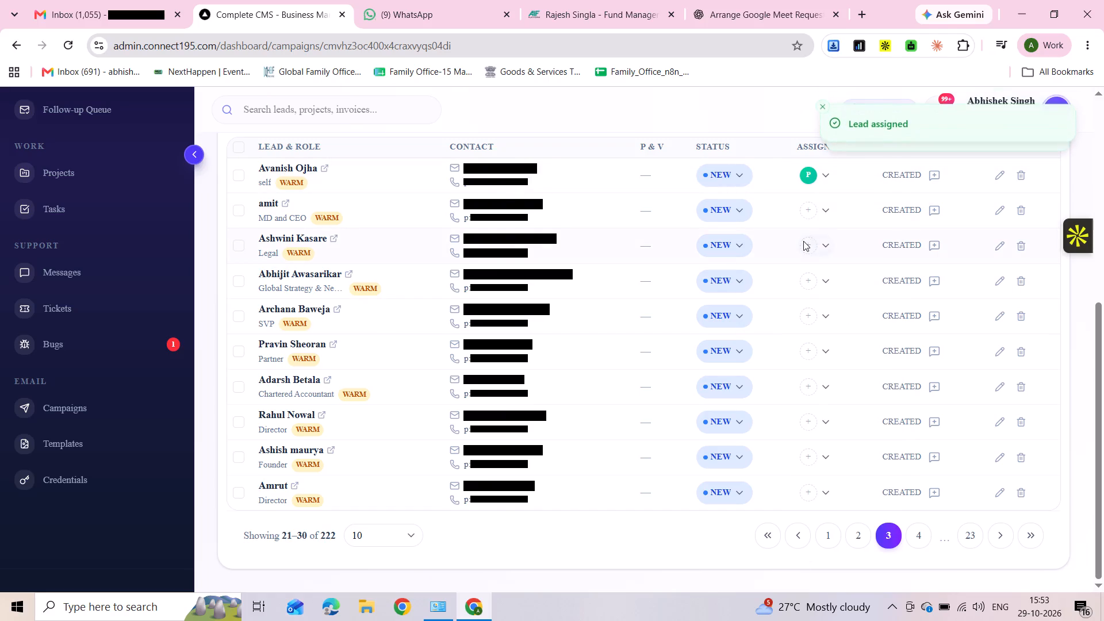
pyautogui.click(803, 241)
pyautogui.click(814, 347)
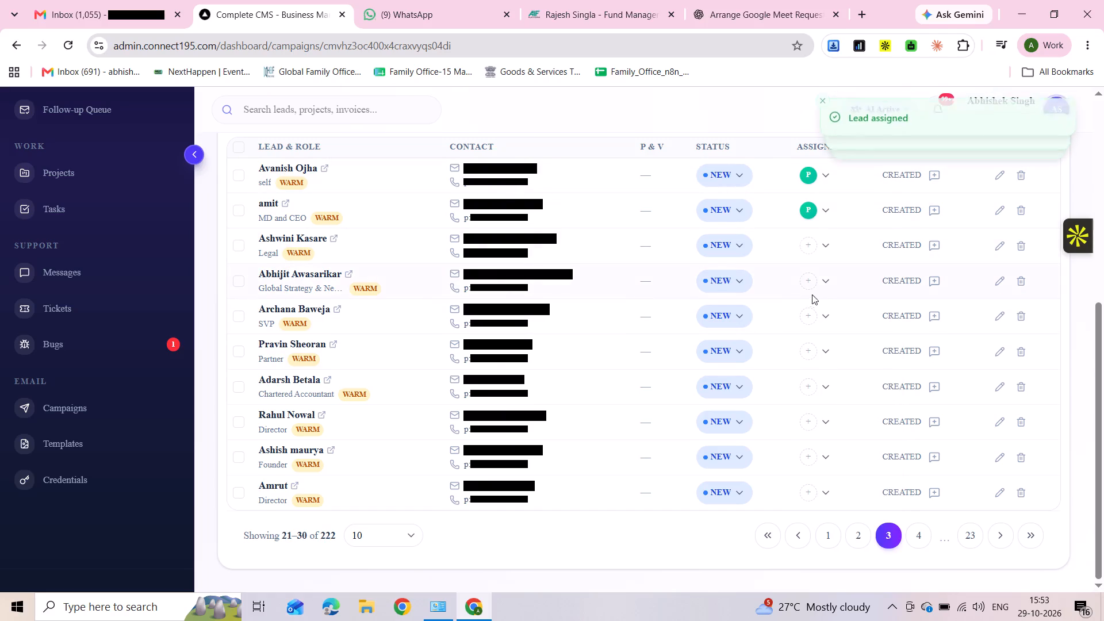
pyautogui.click(804, 288)
pyautogui.click(804, 371)
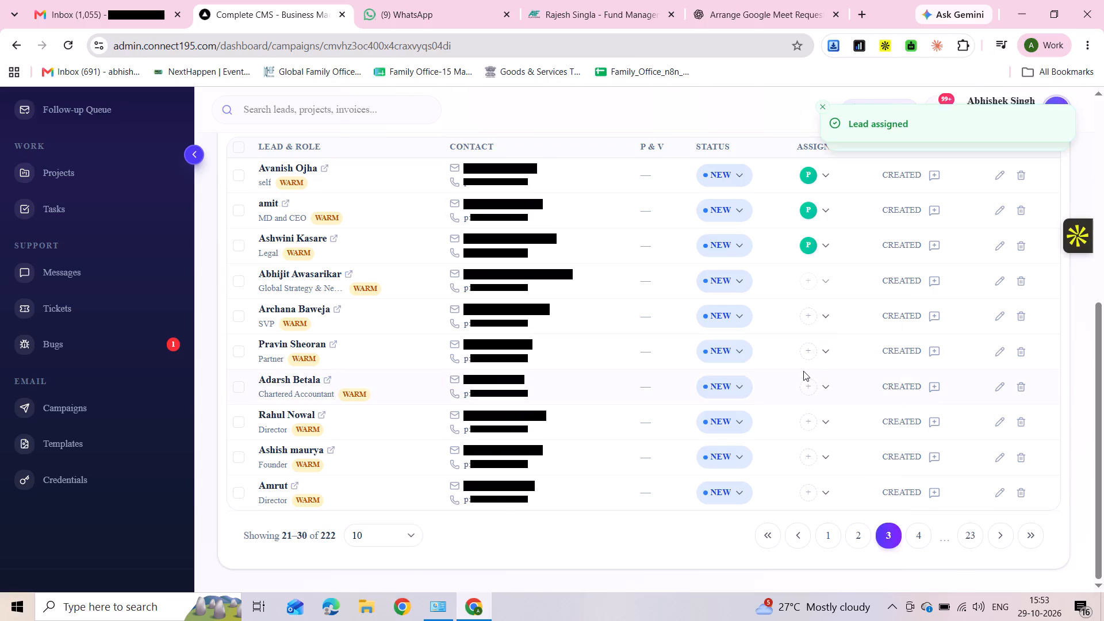
pyautogui.click(806, 319)
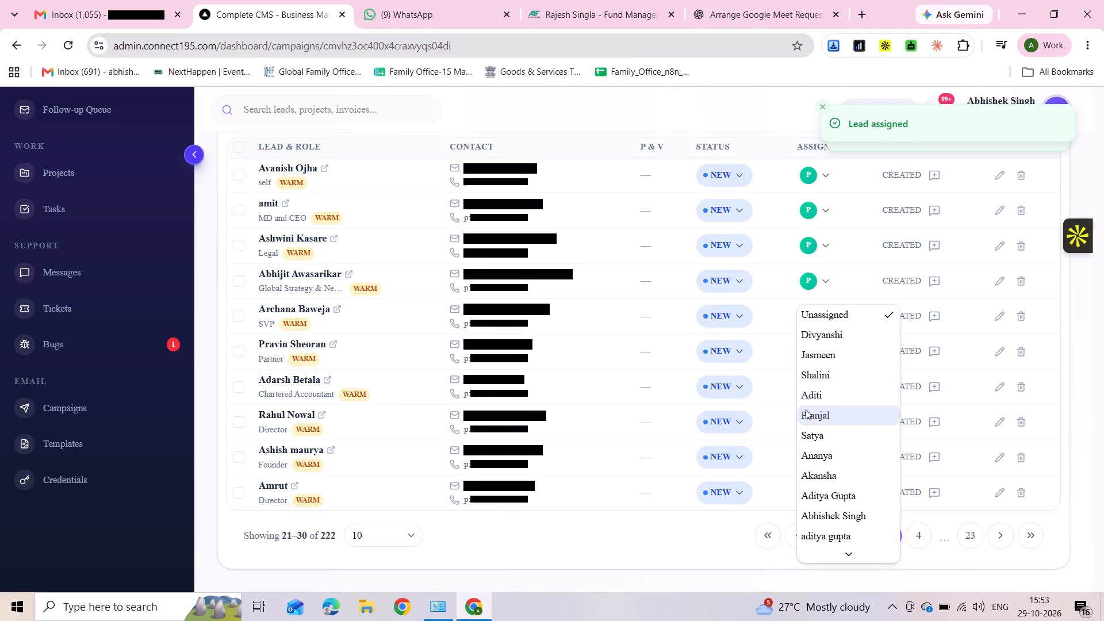
pyautogui.click(806, 409)
# Assign the unassigned leads on page 3, from the sixth row onward, to Pranjal.
pyautogui.click(810, 351)
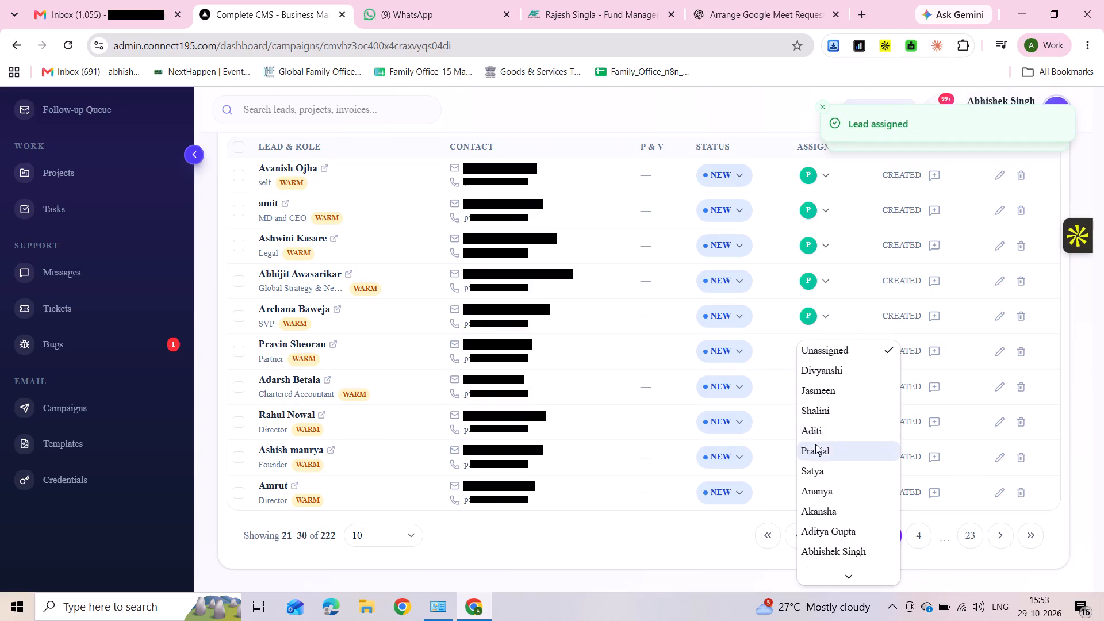
pyautogui.click(815, 444)
pyautogui.click(811, 393)
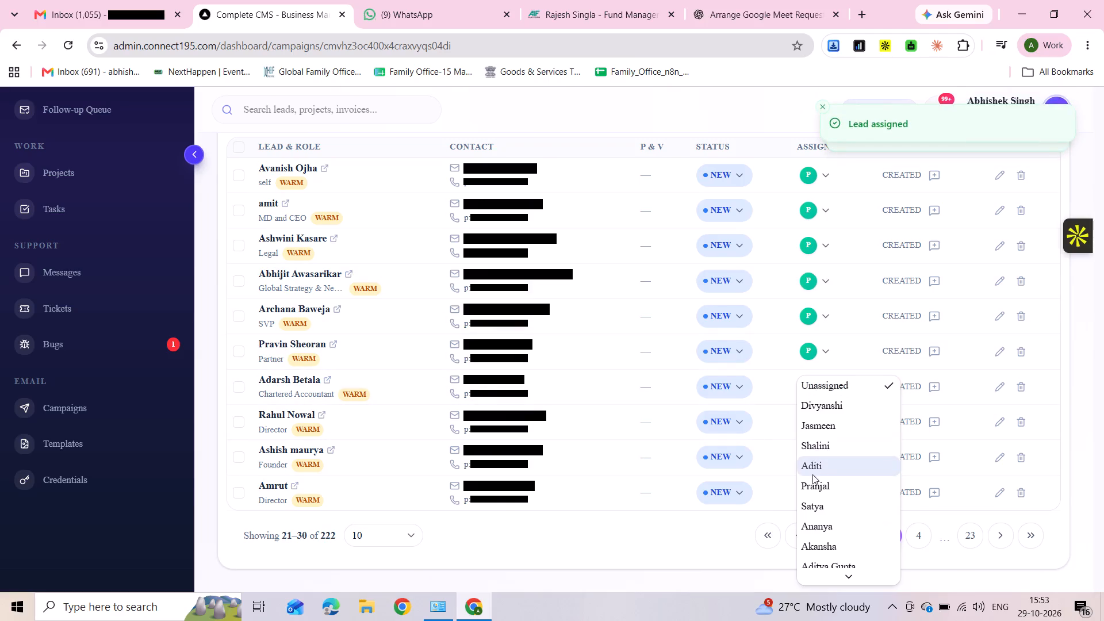
pyautogui.click(810, 482)
pyautogui.click(810, 424)
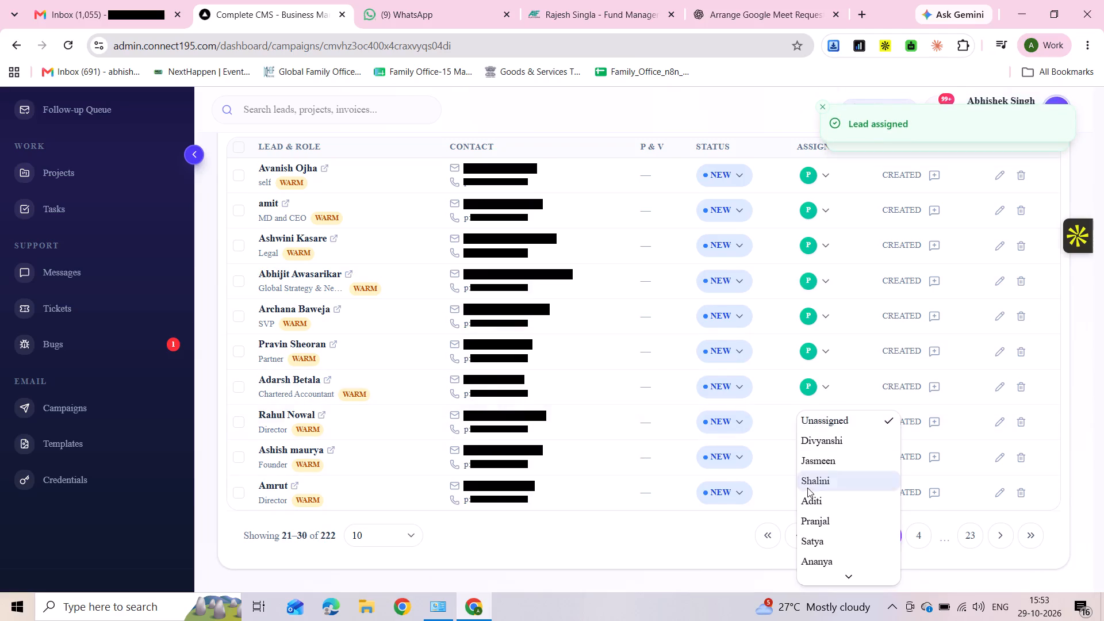
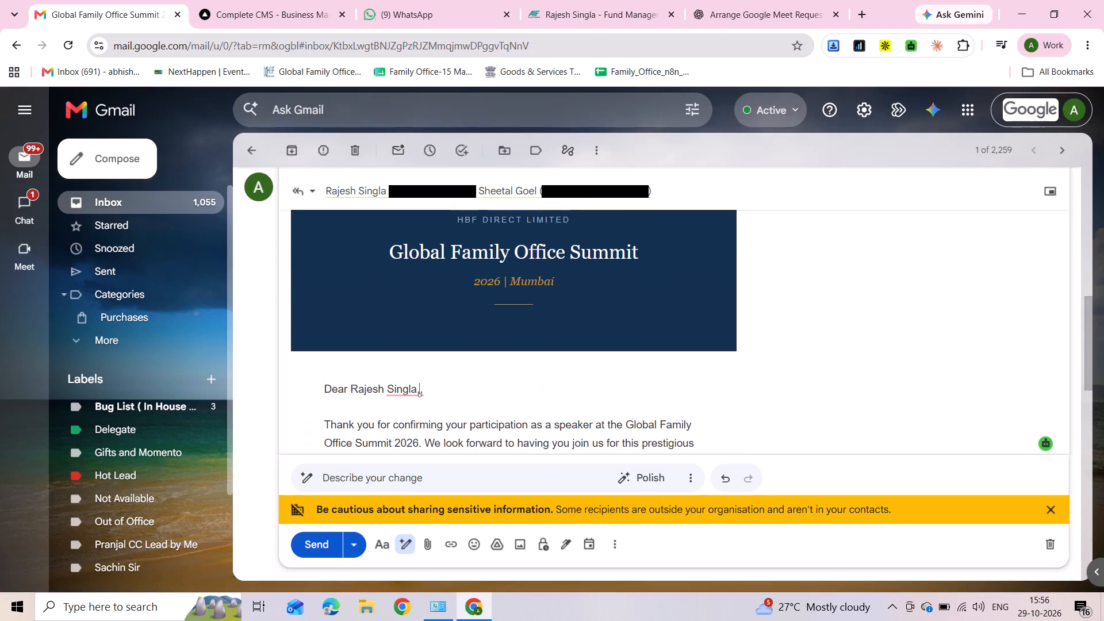
# Remove the stray character from the greeting line of the speaker confirmation reply and check the message body below.
pyautogui.press('BackSpace')
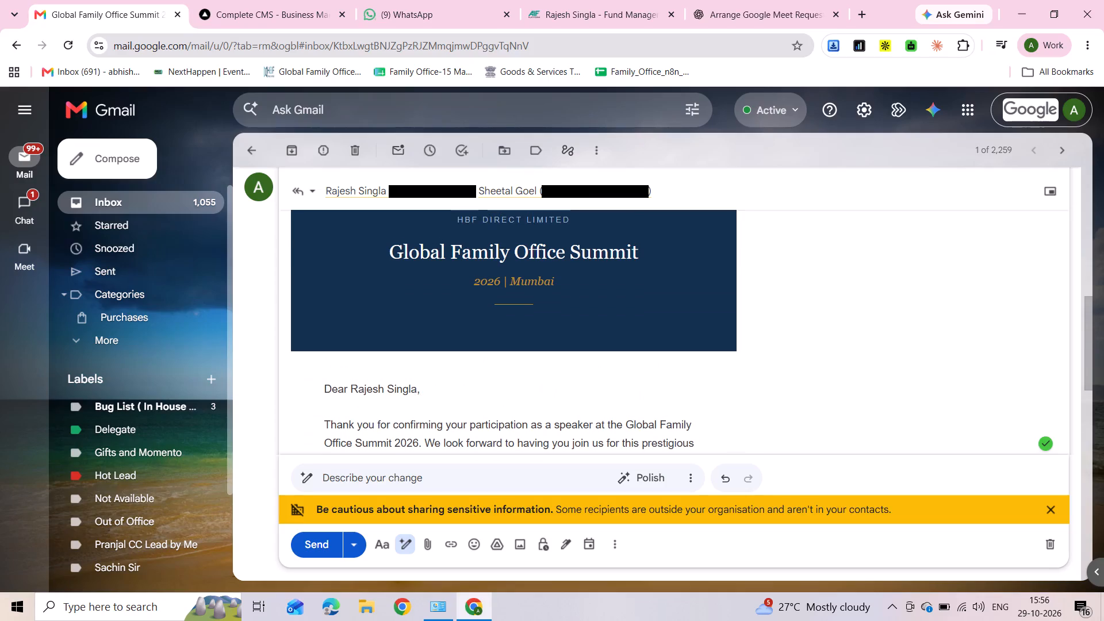
pyautogui.click(443, 399)
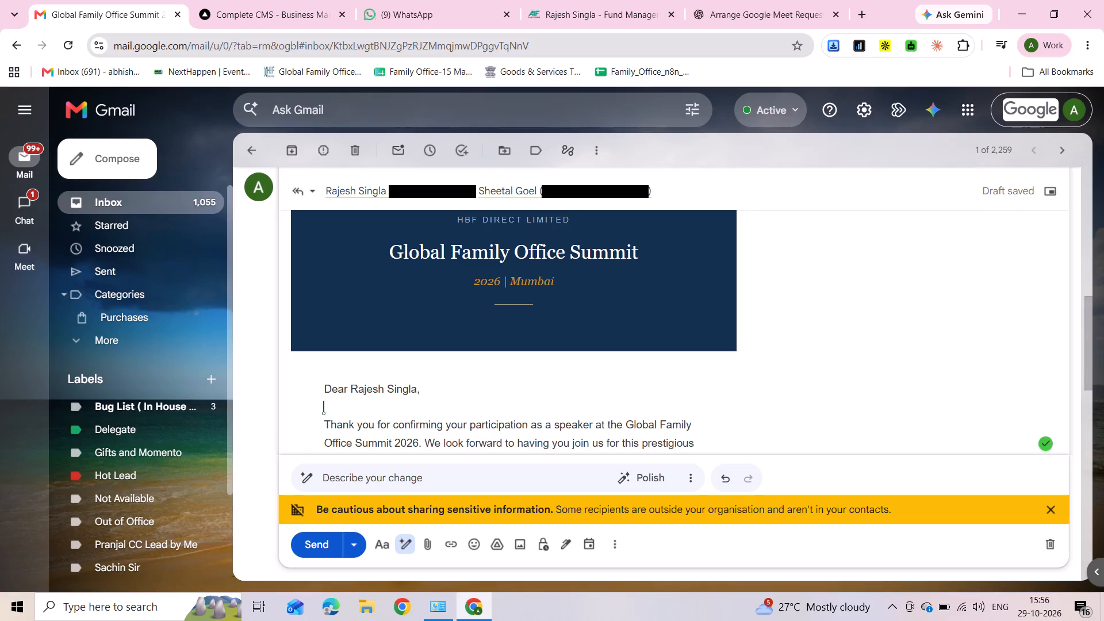
pyautogui.scroll(-1, 441, 399)
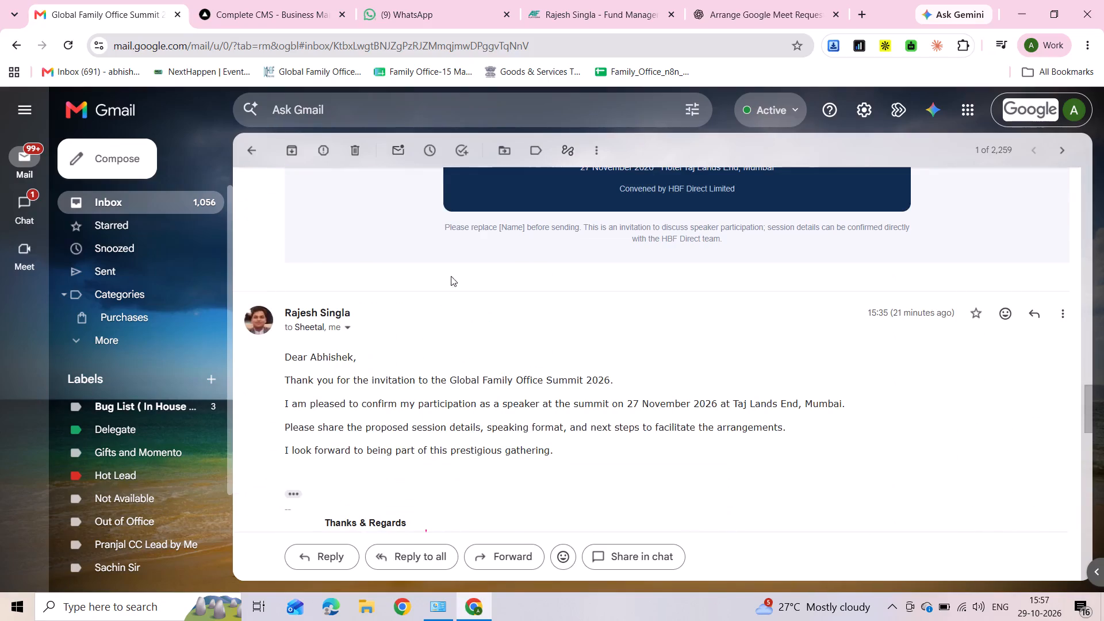
# Examine the header details of the speaker's confirmation email and the copied colleague's contact profile and photo.
pyautogui.click(347, 327)
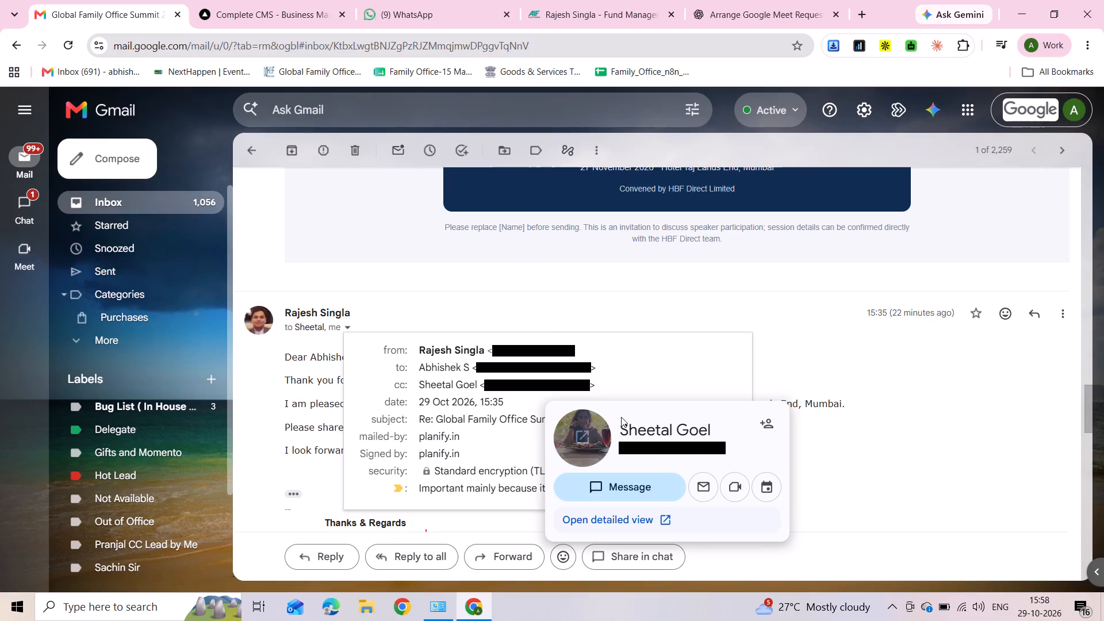
pyautogui.click(585, 433)
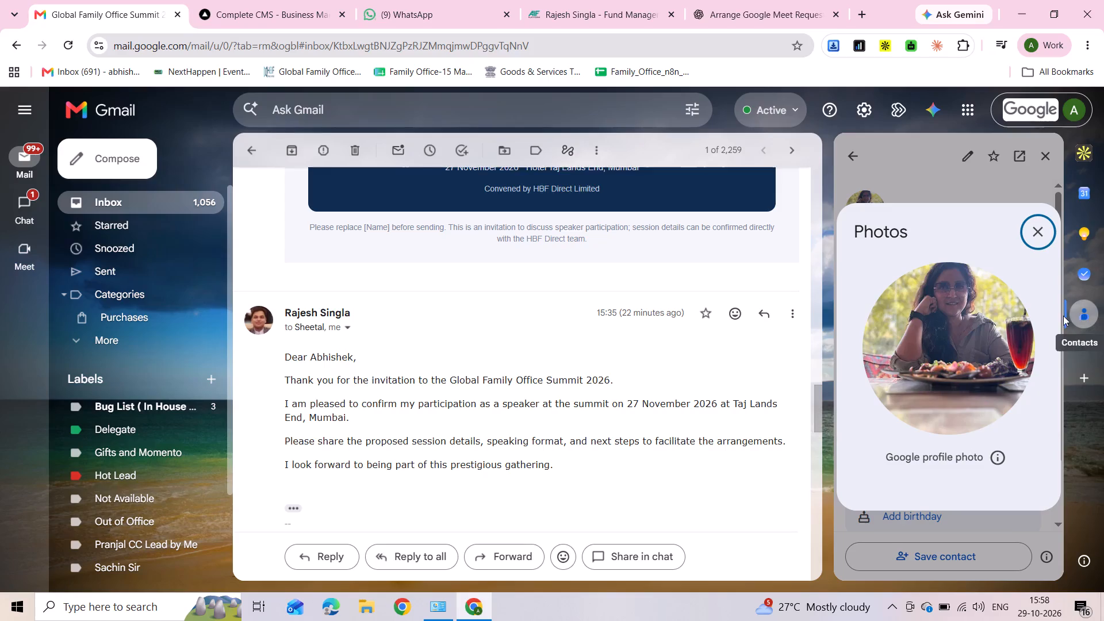
pyautogui.click(1043, 232)
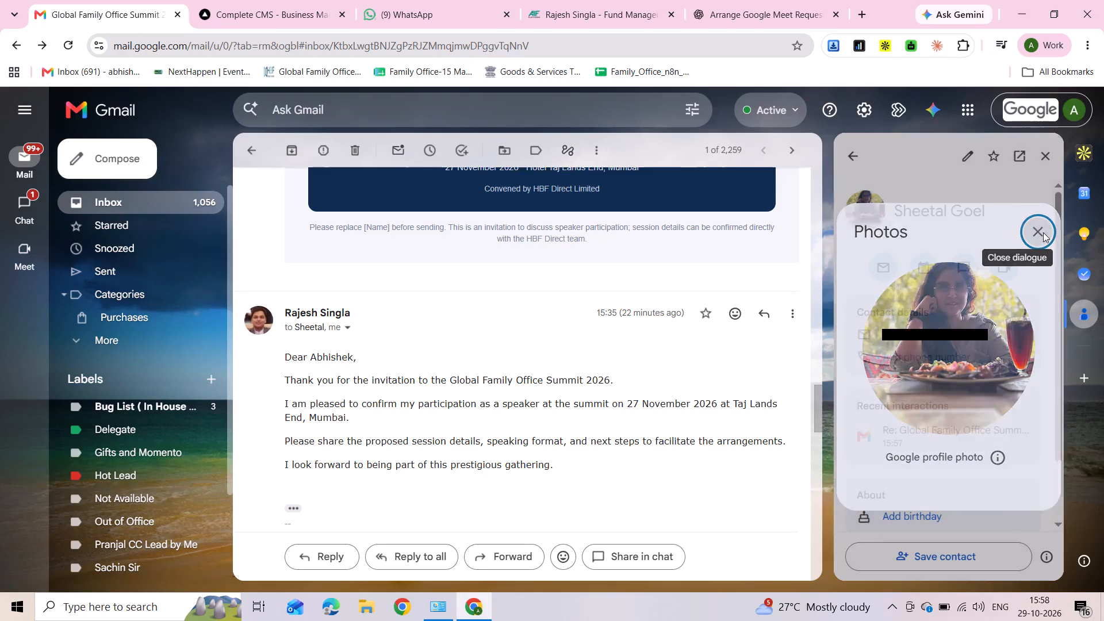
pyautogui.click(1048, 154)
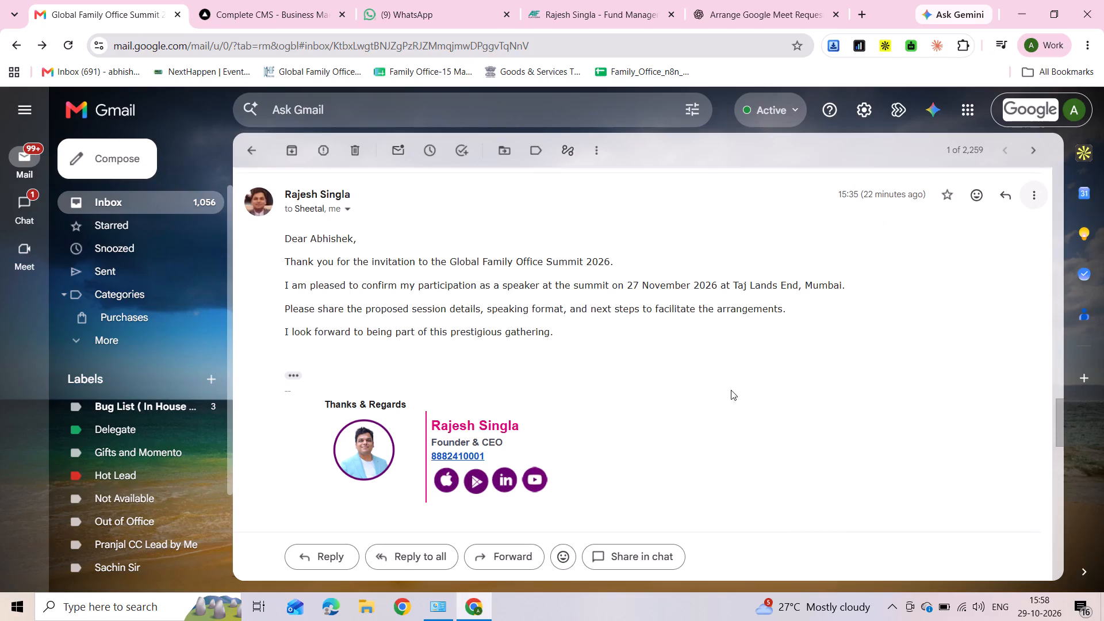
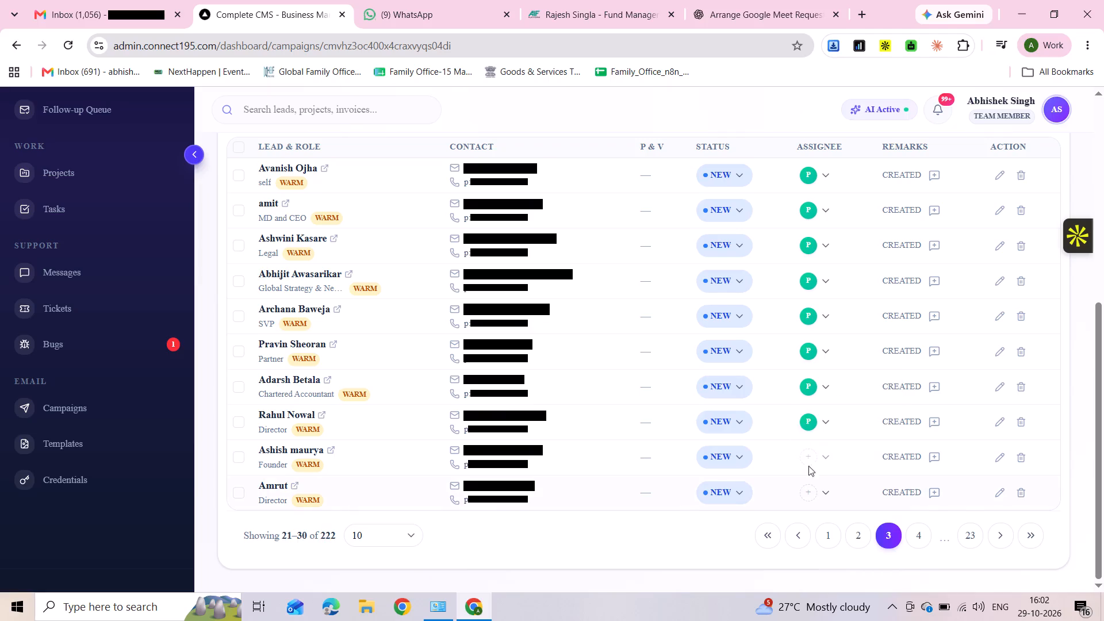
# Open the assignee choices for the last lead on page 3 of the campaign's lead list.
pyautogui.click(808, 485)
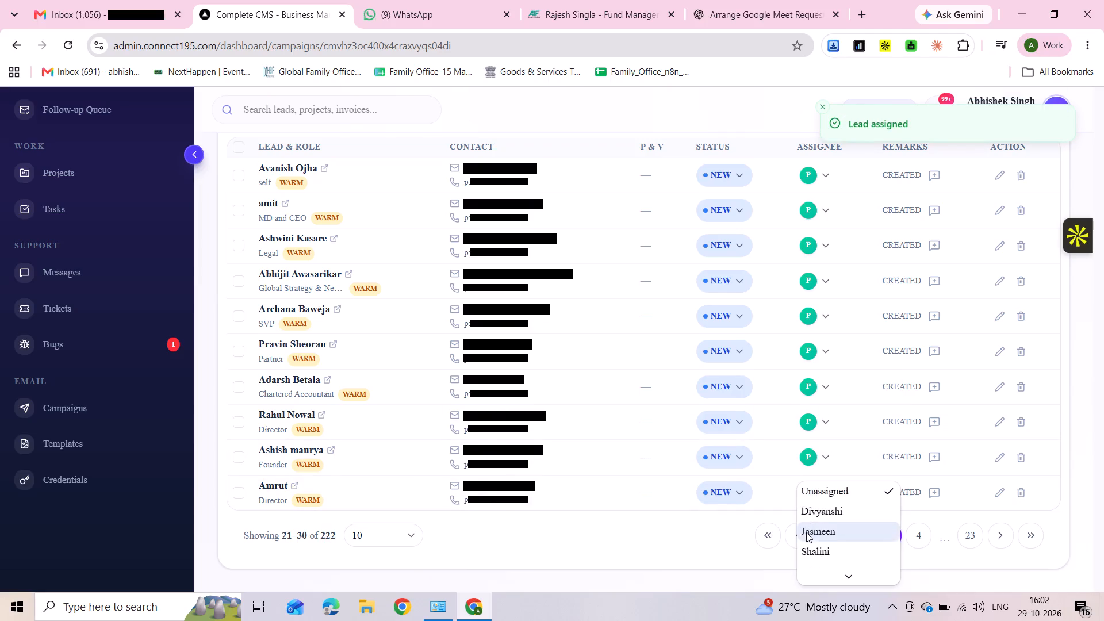
# Assign the last lead on page 3 of the campaign, the unassigned director Amrut, to Pranjal.
pyautogui.scroll(-2, 816, 526)
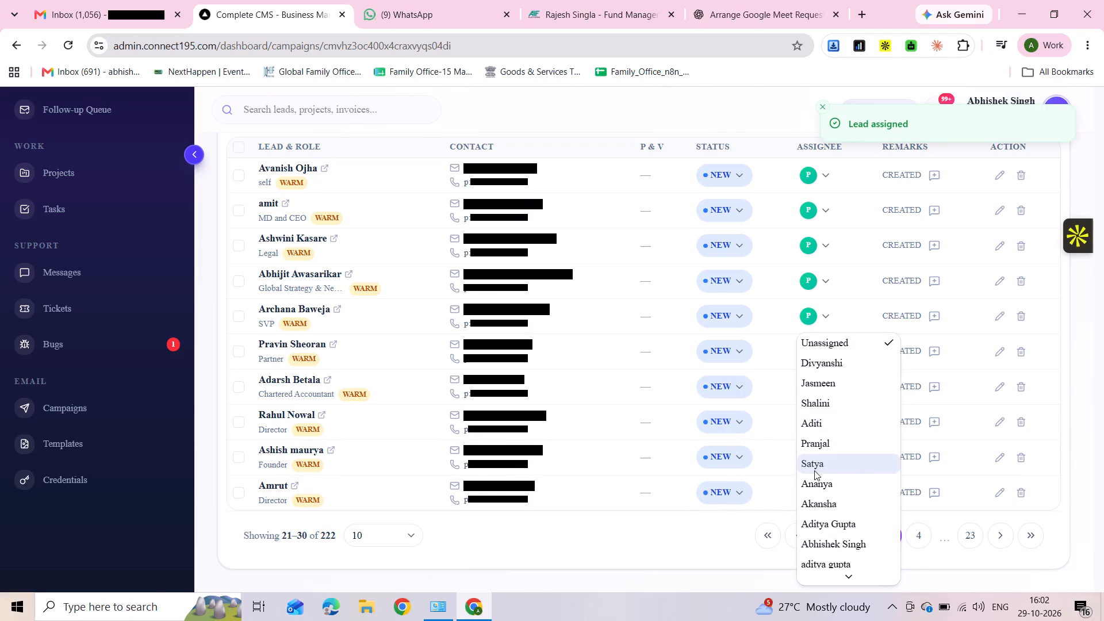
pyautogui.click(814, 447)
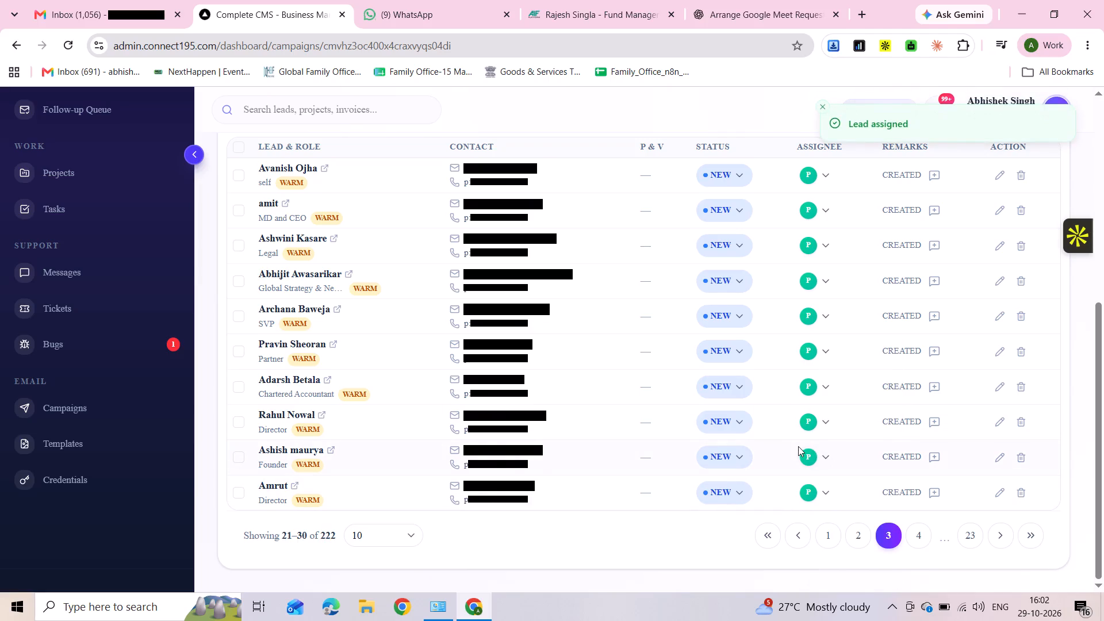
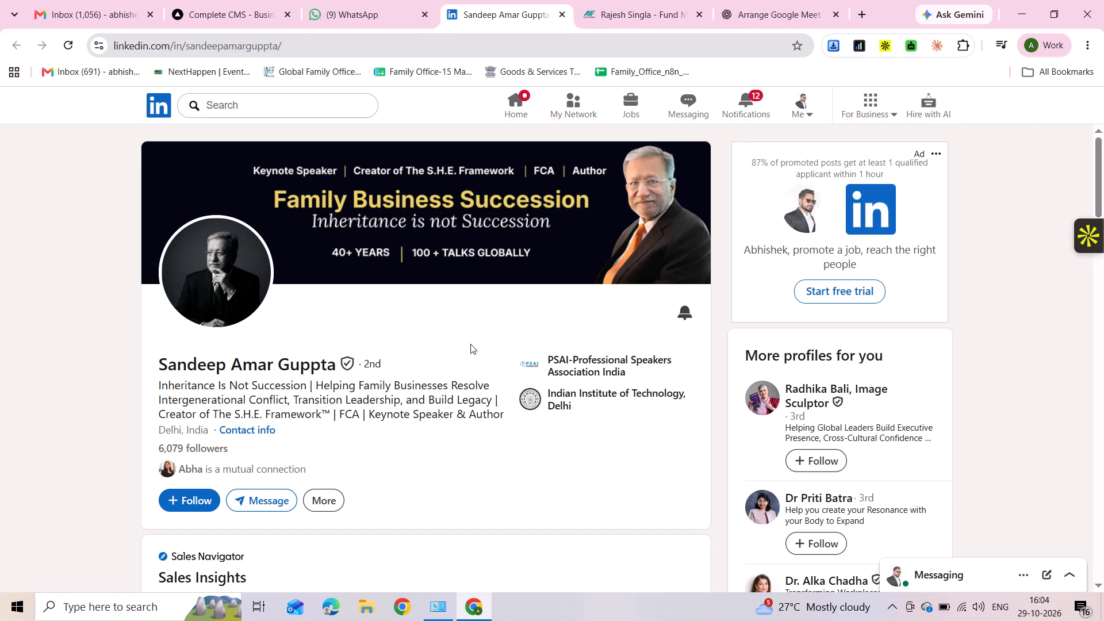
# Switch to the CRM and open the Linkedin-family-office-leads campaign from the campaigns list.
pyautogui.doubleClick(197, 11)
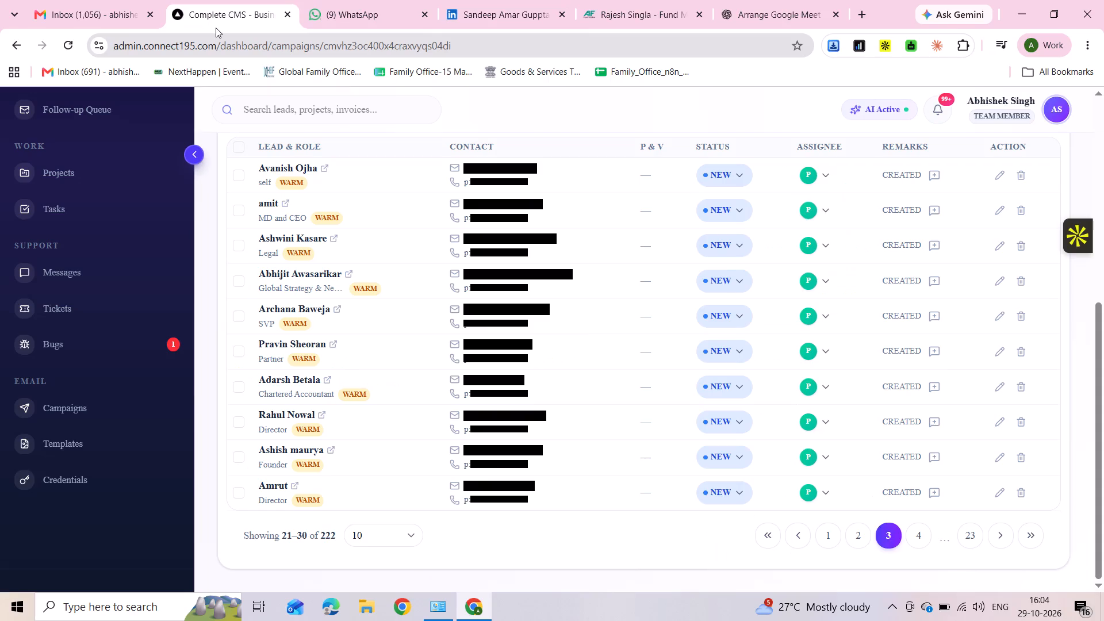
pyautogui.scroll(3, 563, 328)
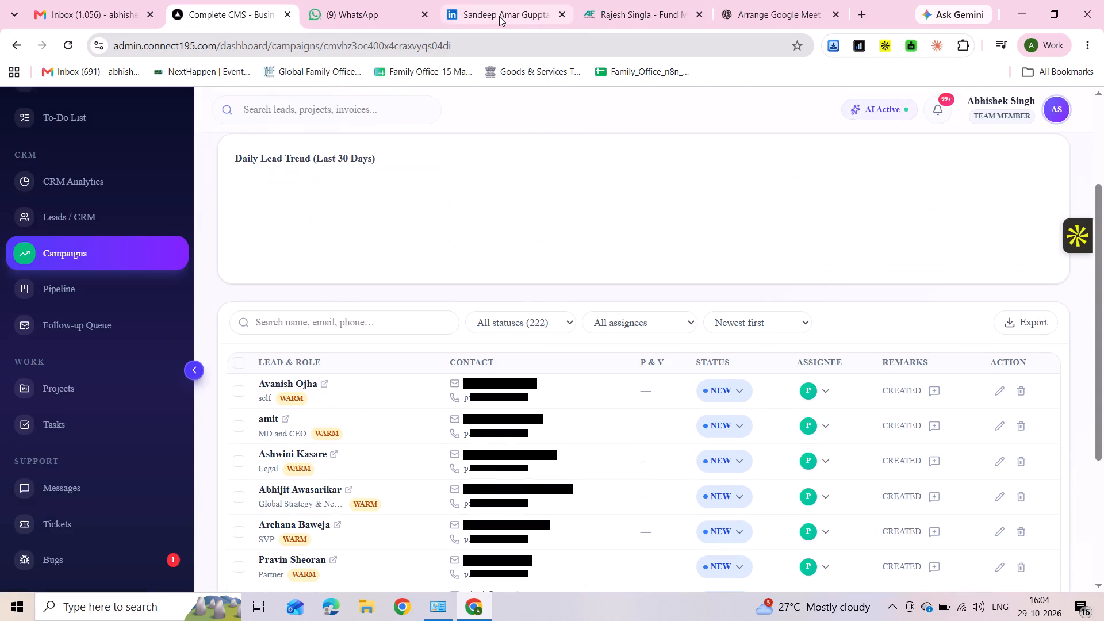
pyautogui.click(499, 16)
pyautogui.click(230, 0)
pyautogui.scroll(3, 239, 261)
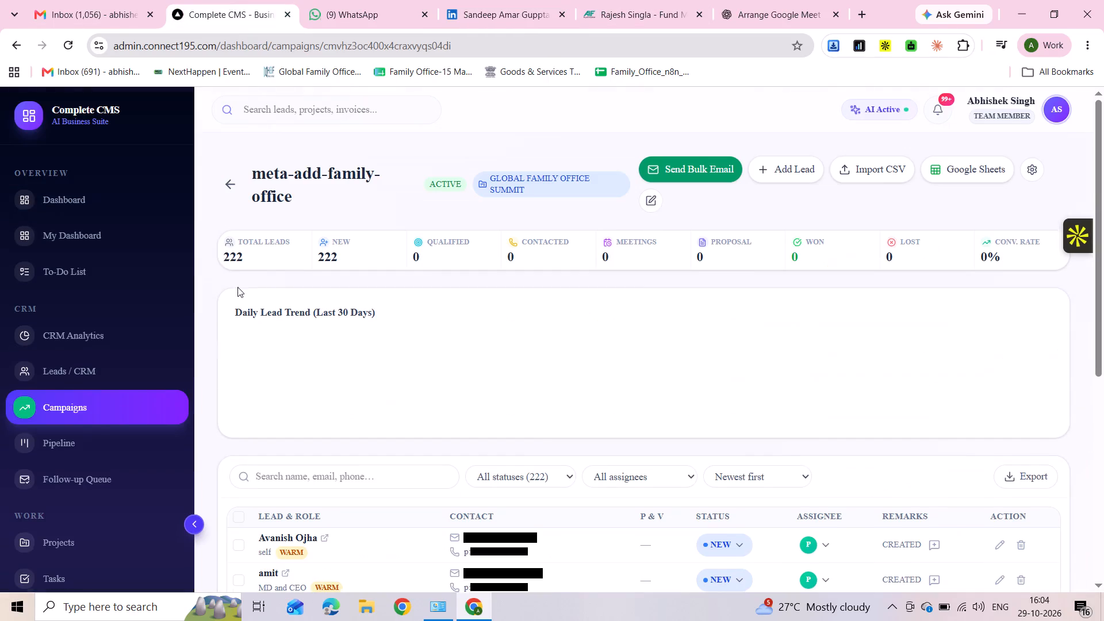
pyautogui.scroll(3, 237, 287)
pyautogui.click(78, 414)
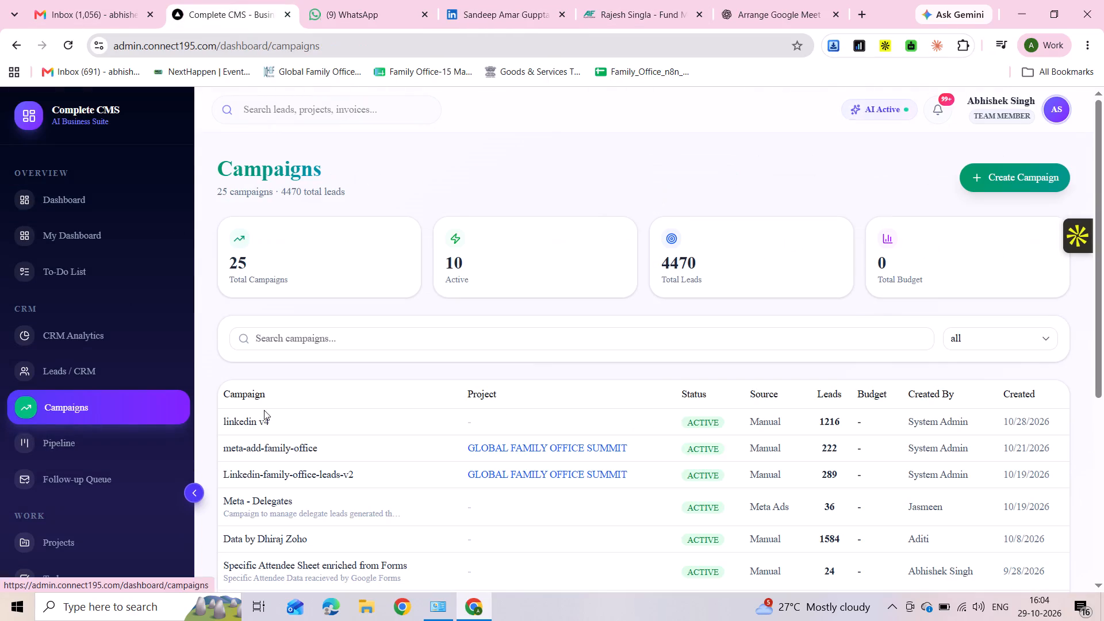
pyautogui.scroll(-3, 292, 471)
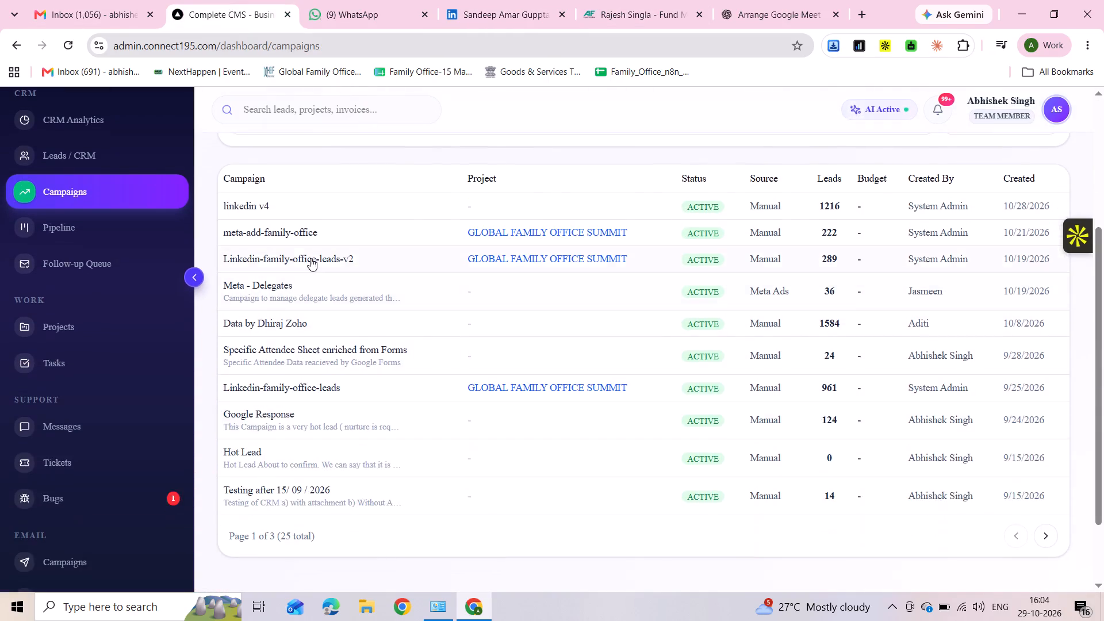
pyautogui.click(310, 392)
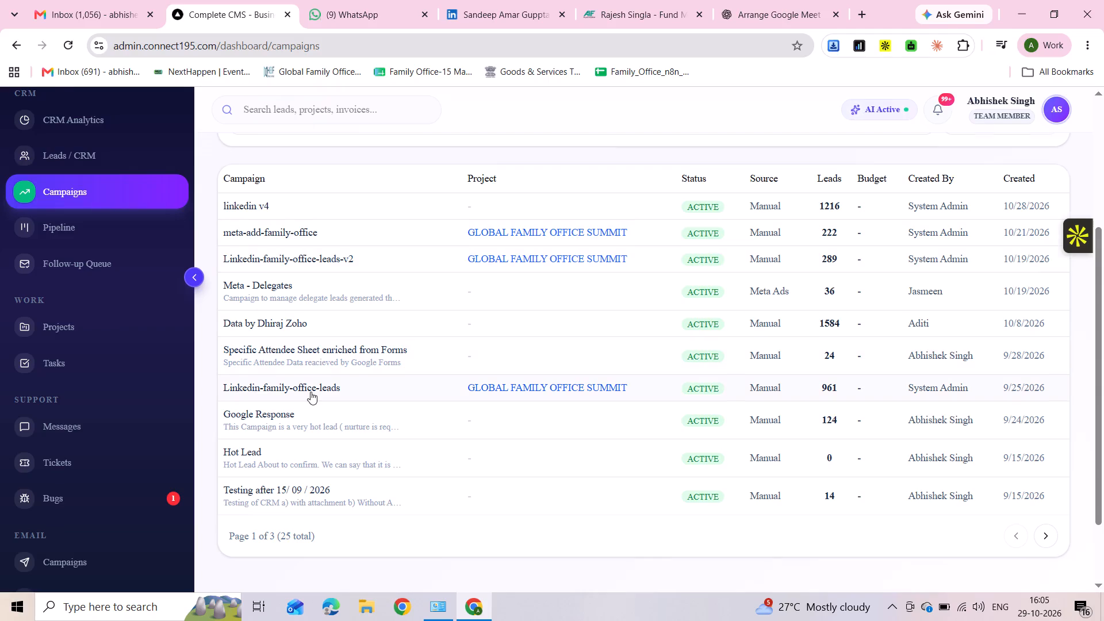
# Filter the campaign's leads to the signed-in team member's own with status Lost, search them for "sandee", and clear the search.
pyautogui.scroll(-3, 535, 528)
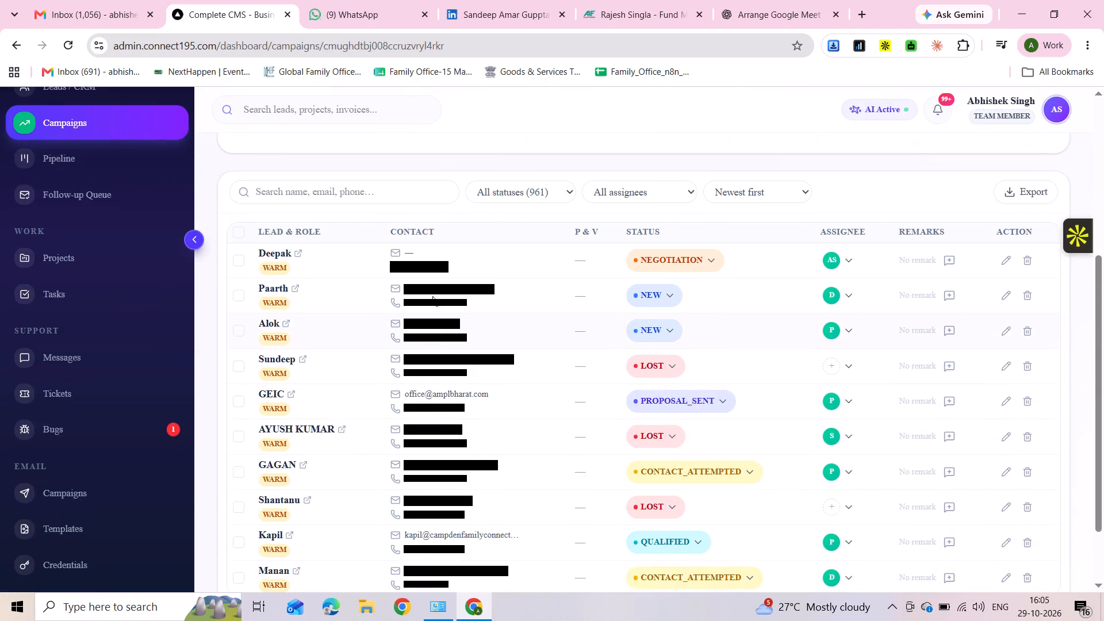
pyautogui.click(670, 183)
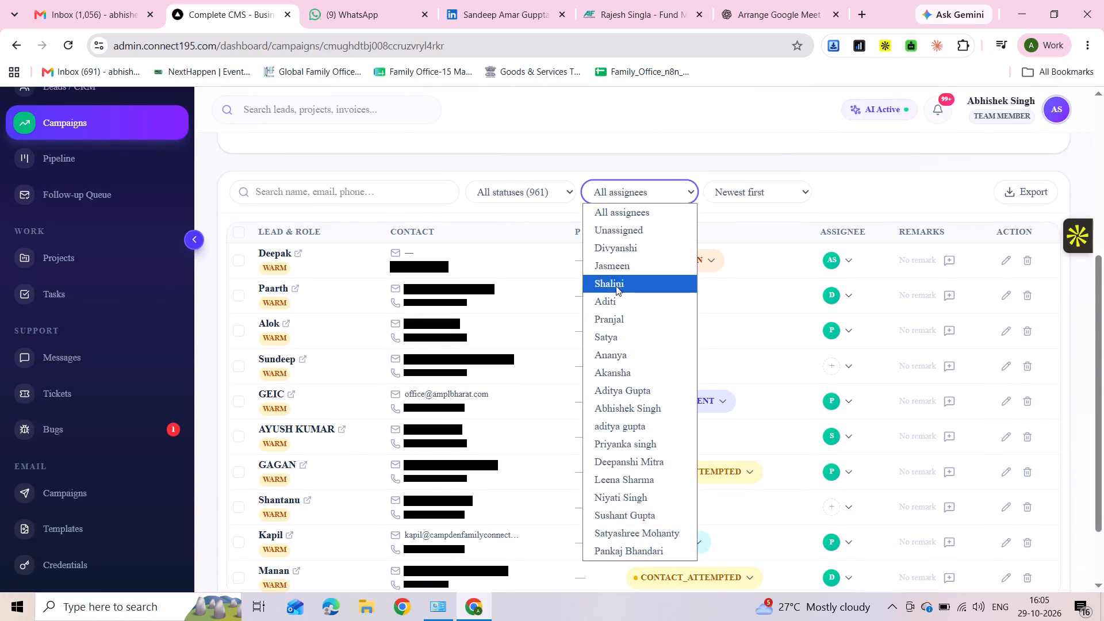
pyautogui.click(609, 407)
pyautogui.click(516, 192)
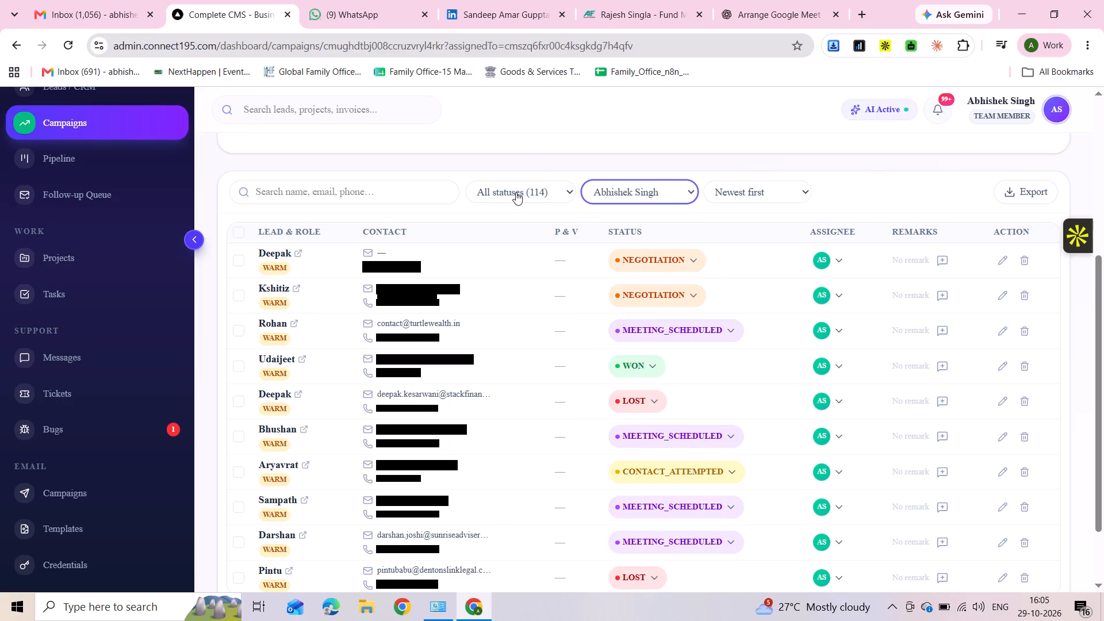
pyautogui.click(500, 360)
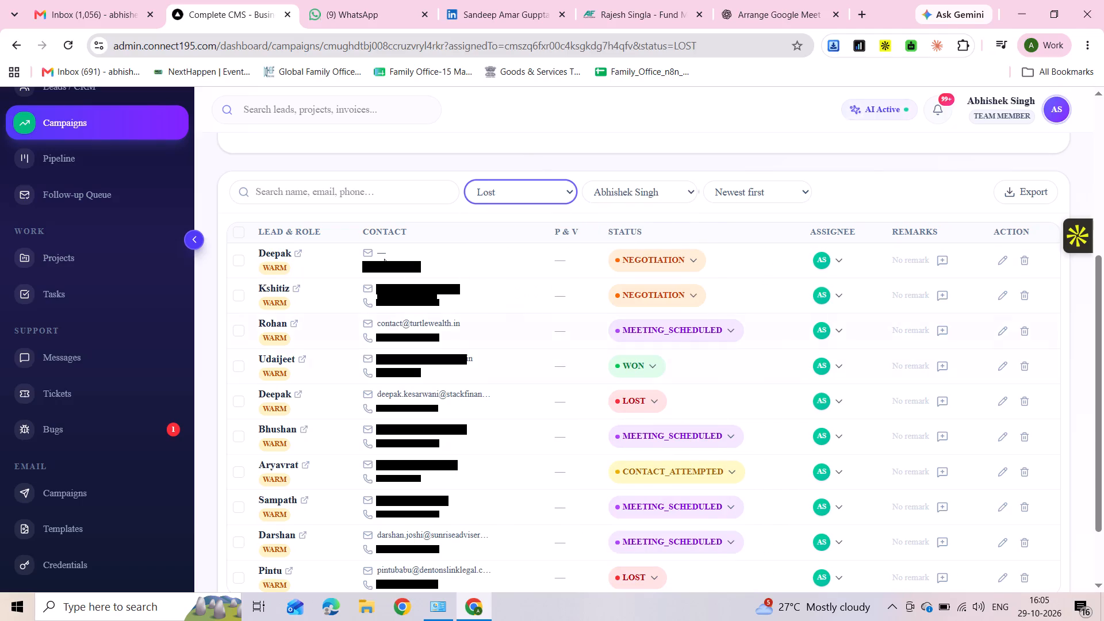
pyautogui.click(294, 189)
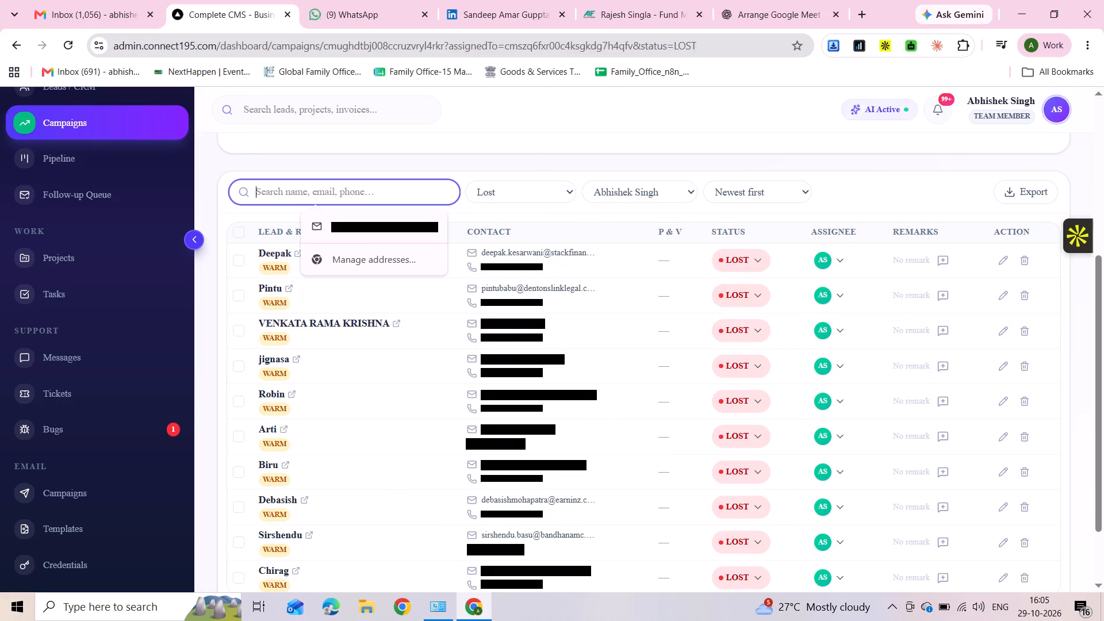
pyautogui.press('d')
pyautogui.press('BackSpace')
pyautogui.write('sandee')
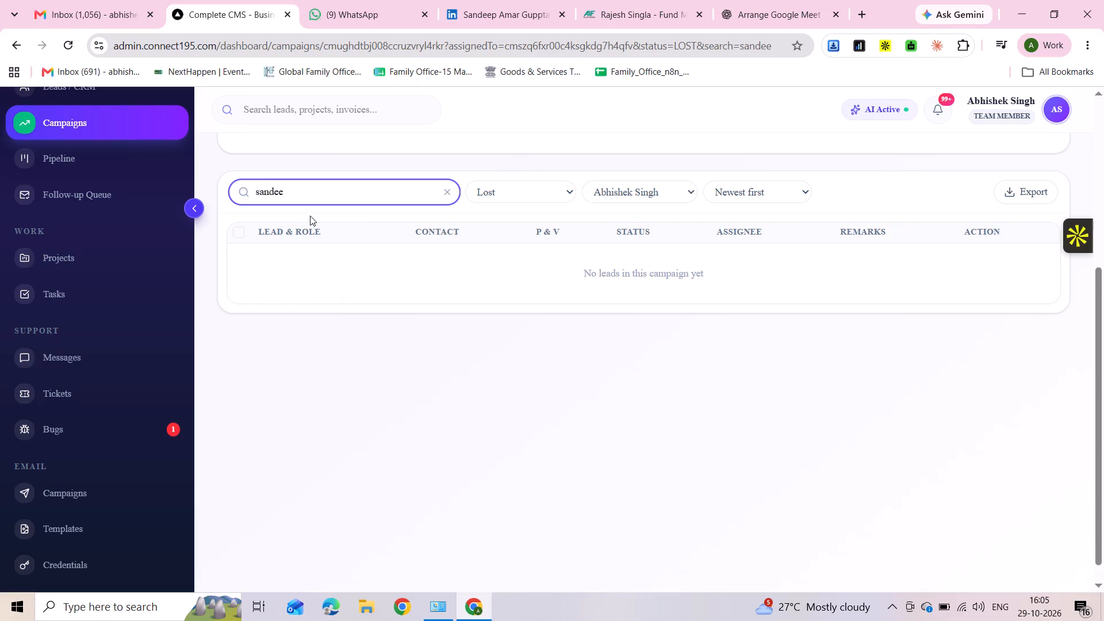
pyautogui.press('BackSpace')
pyautogui.press('BackSpace')
pyautogui.press('BackSpace')
pyautogui.press('BackSpace')
pyautogui.press('BackSpace')
pyautogui.press('BackSpace')
pyautogui.press('BackSpace')
# Reset the filters to all statuses and all assignees, search the campaign's leads for "Sandee", and clear the search.
pyautogui.click(507, 186)
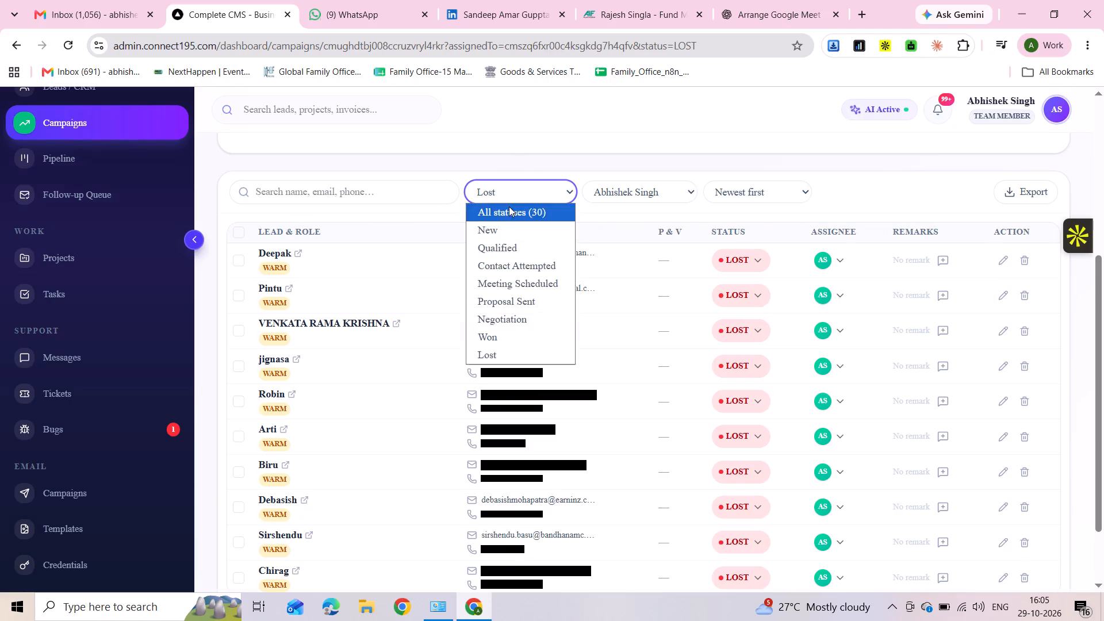
pyautogui.click(509, 206)
pyautogui.click(604, 187)
pyautogui.click(625, 215)
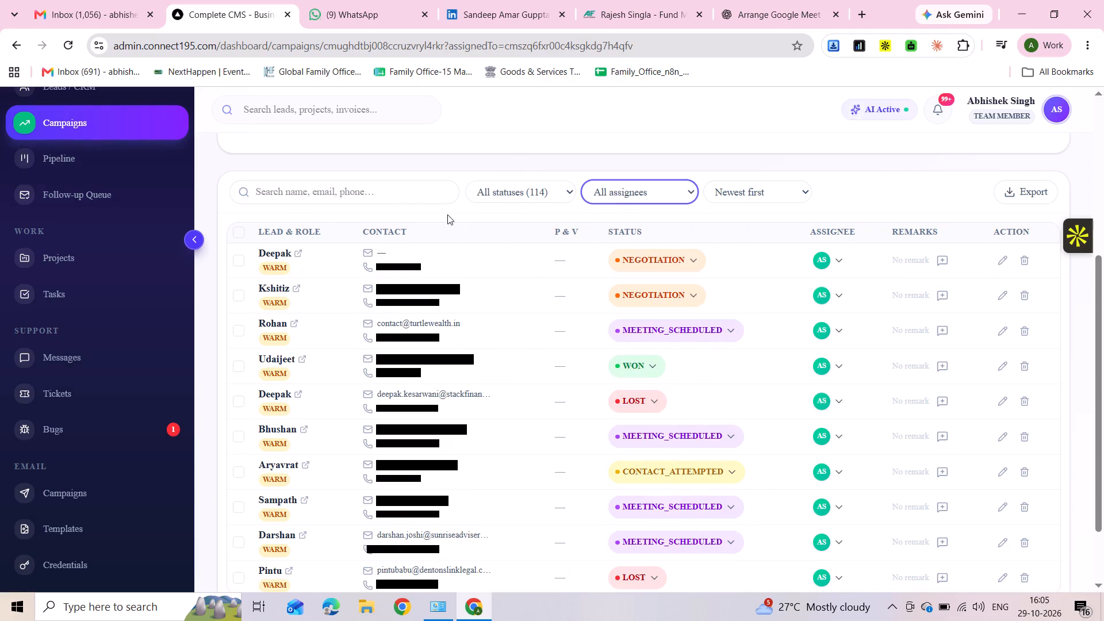
pyautogui.click(369, 199)
pyautogui.write('Sandee')
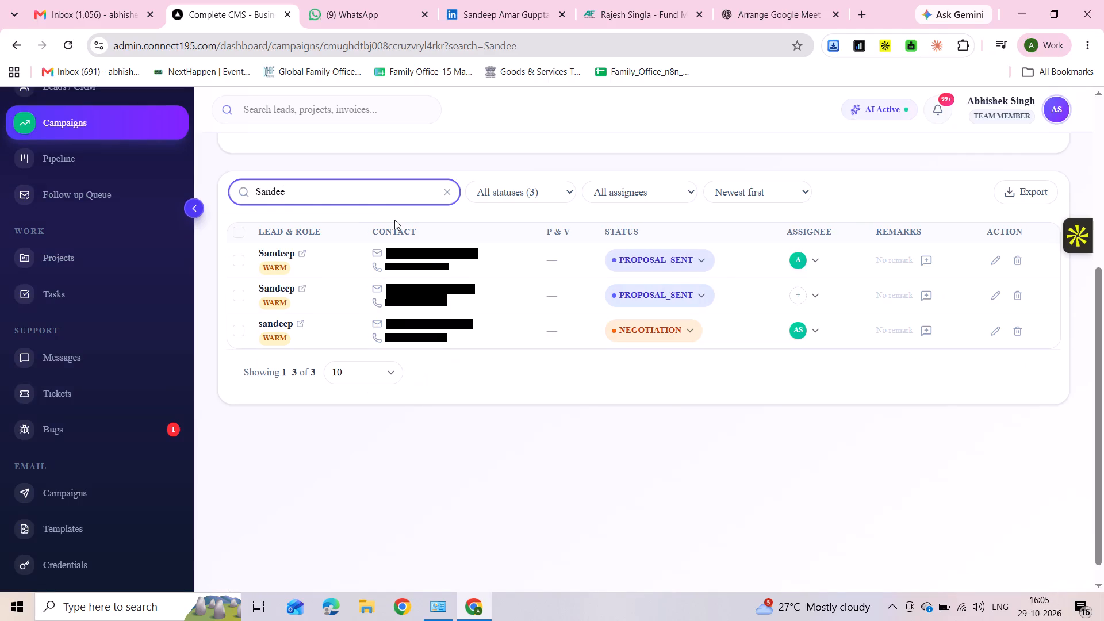
pyautogui.click(443, 194)
# Return to the campaigns list and open the Linkedin-family-office-leads-v2 campaign.
pyautogui.scroll(1, 69, 304)
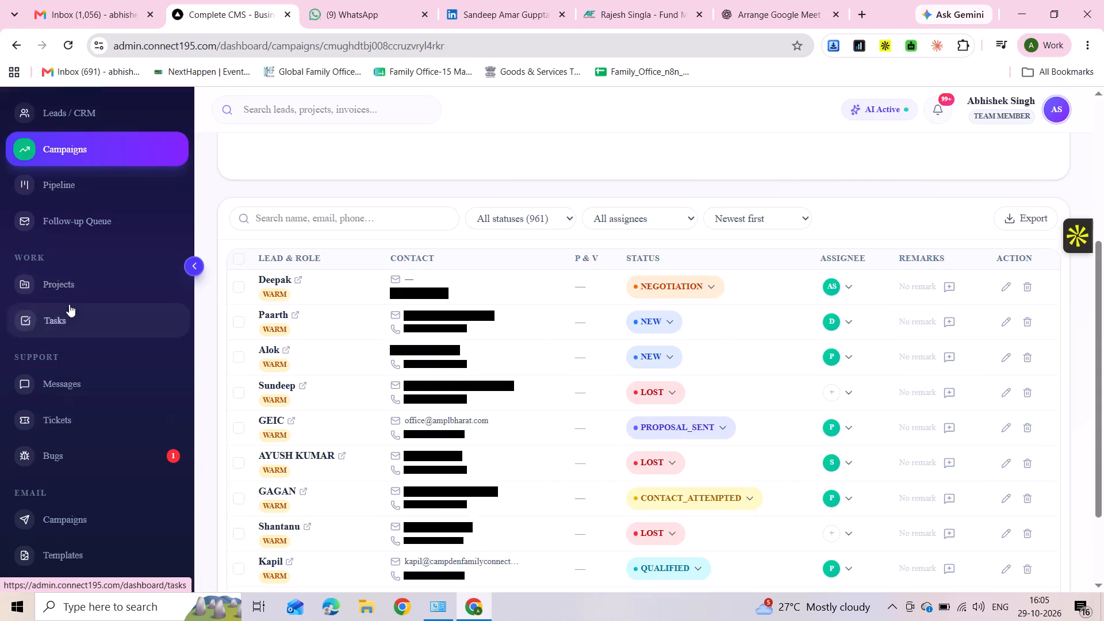
pyautogui.scroll(1, 69, 304)
pyautogui.click(72, 271)
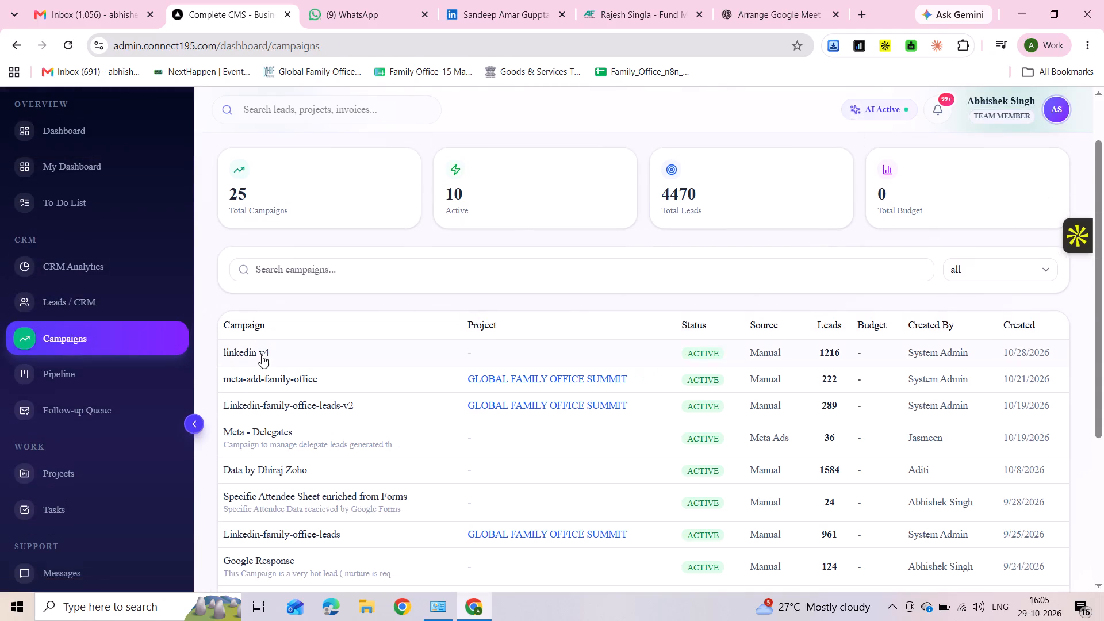
pyautogui.click(291, 401)
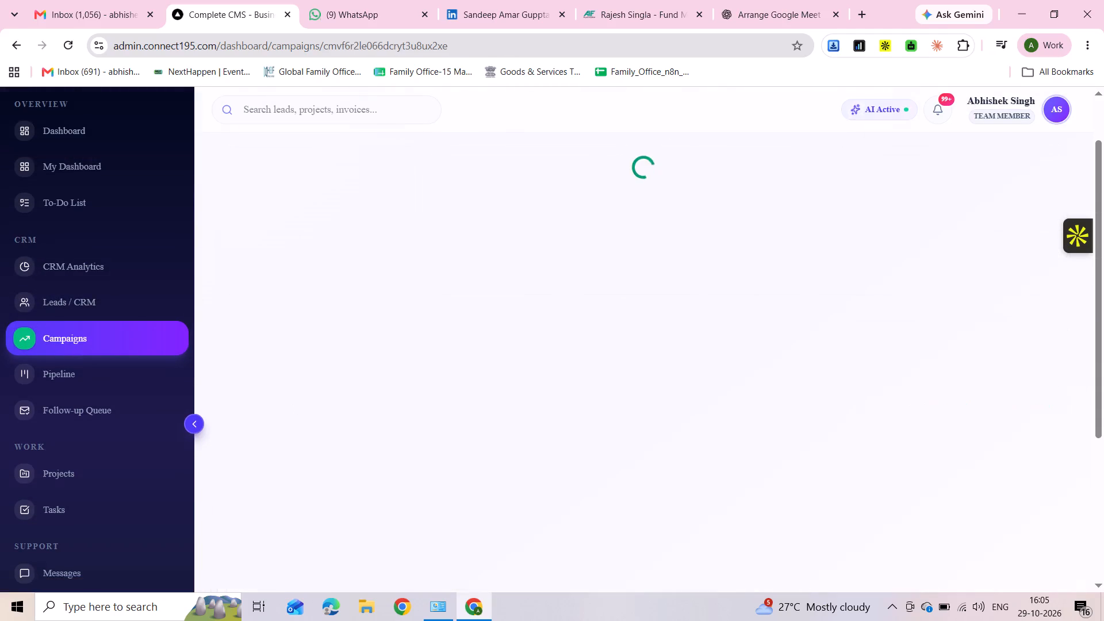
# Search the campaign's leads for "sandeep" and open the matching lead's detail page.
pyautogui.click(291, 412)
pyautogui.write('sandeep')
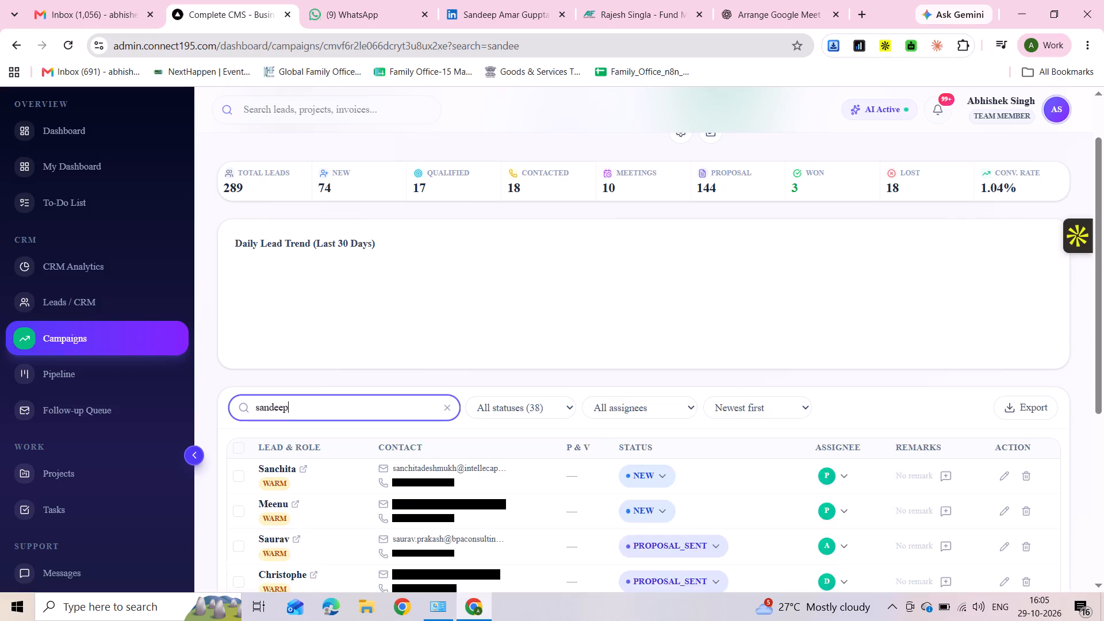
pyautogui.click(302, 501)
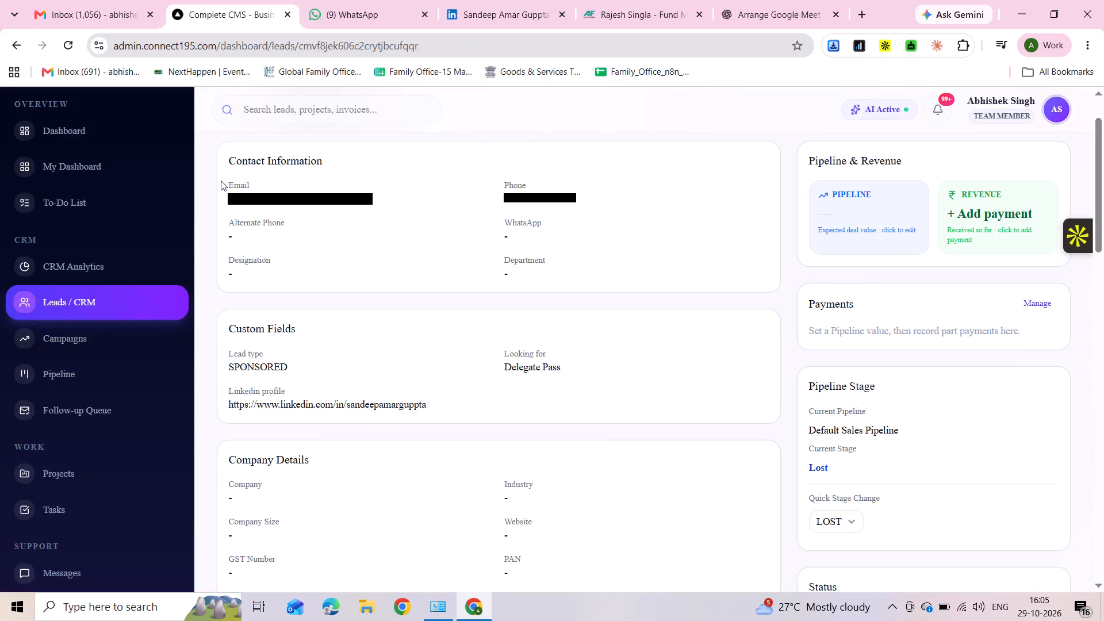
# Copy the lead's details from the Email field in Contact Information through the Linkedin profile link in Custom Fields.
pyautogui.click(223, 182)
pyautogui.moveTo(223, 182); pyautogui.dragTo(227, 183)
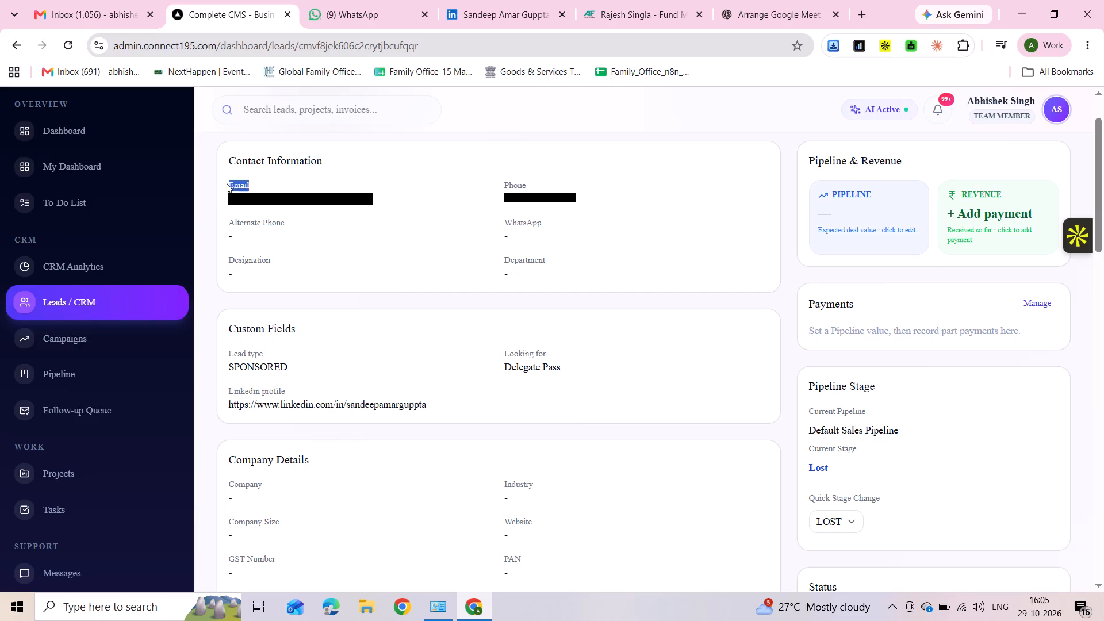
pyautogui.moveTo(227, 183); pyautogui.dragTo(557, 202)
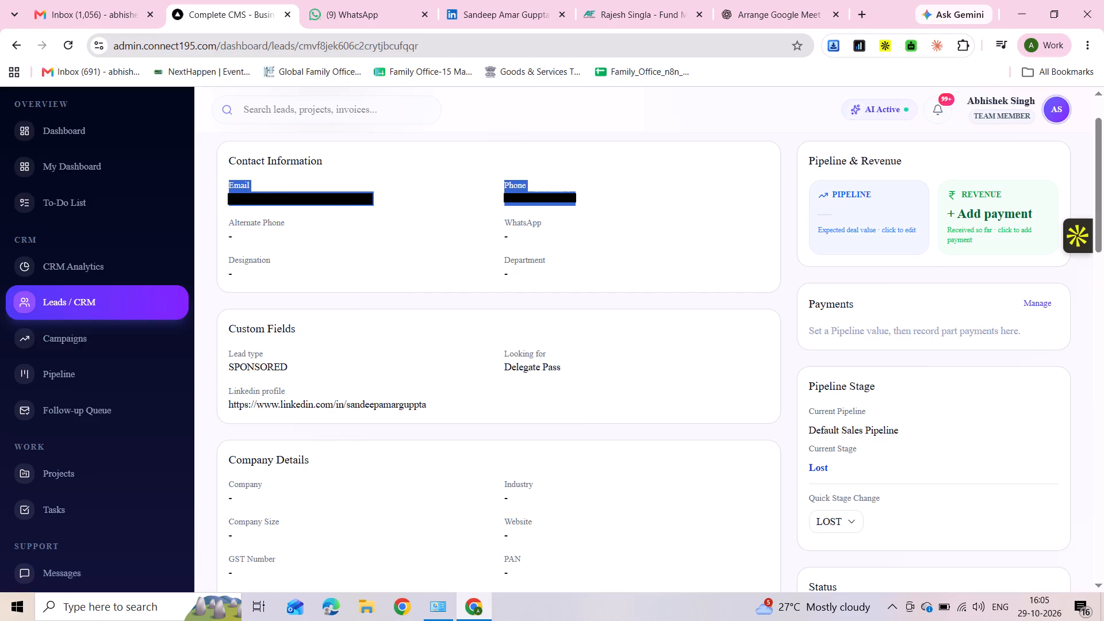
pyautogui.click(401, 240)
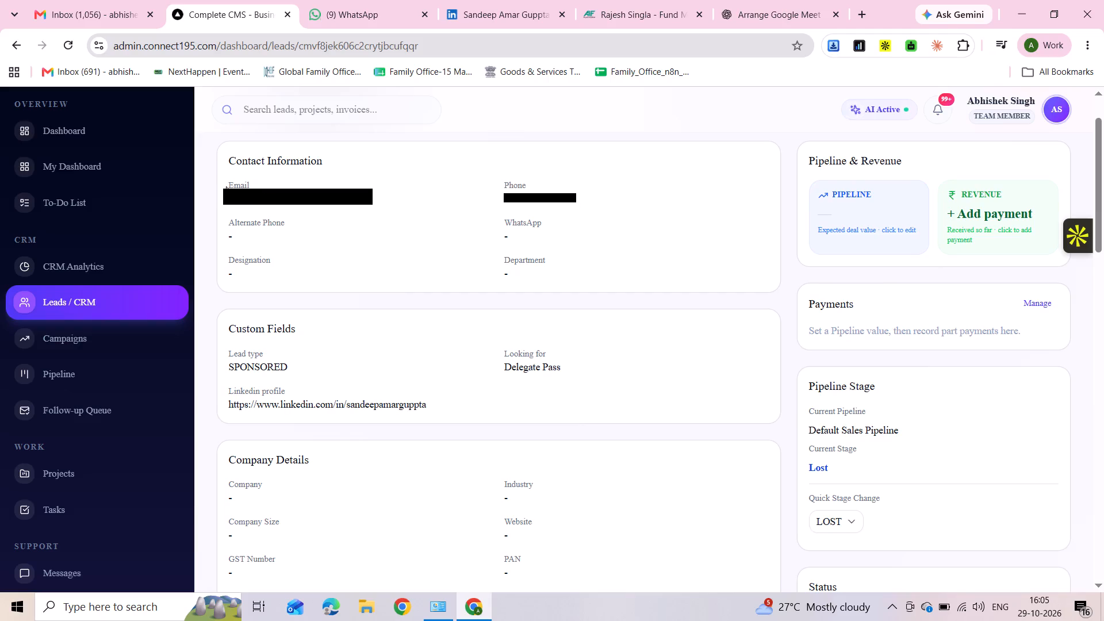
pyautogui.moveTo(226, 186); pyautogui.dragTo(541, 398)
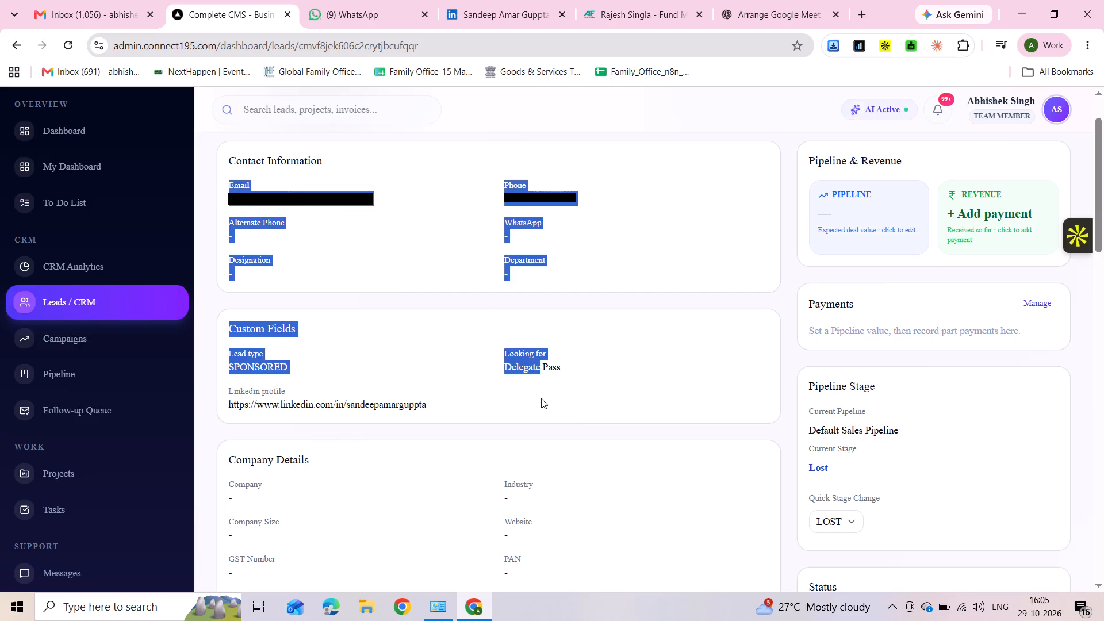
pyautogui.moveTo(541, 398); pyautogui.dragTo(418, 404)
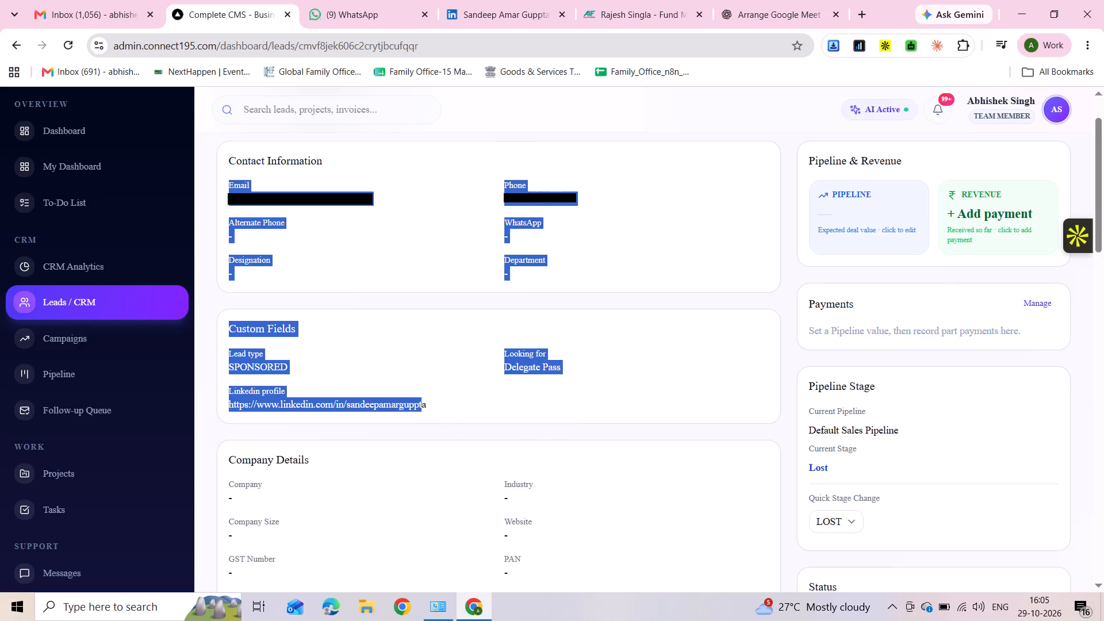
pyautogui.moveTo(418, 404); pyautogui.dragTo(428, 401)
pyautogui.hotkey('ctrl', 'c')
pyautogui.hotkey('ctrl', 'c')
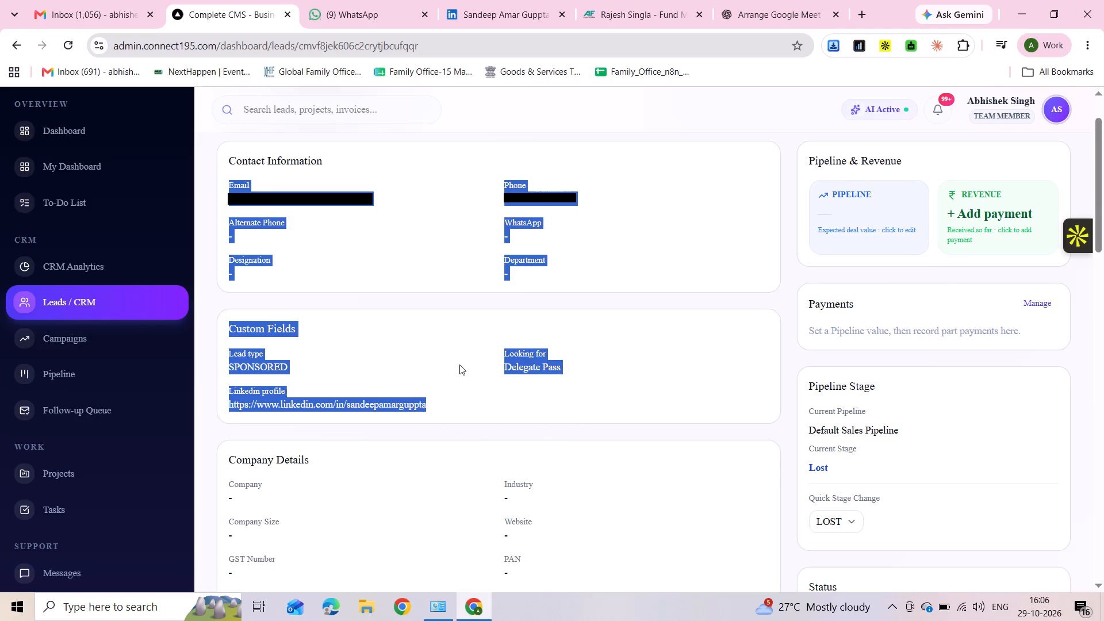
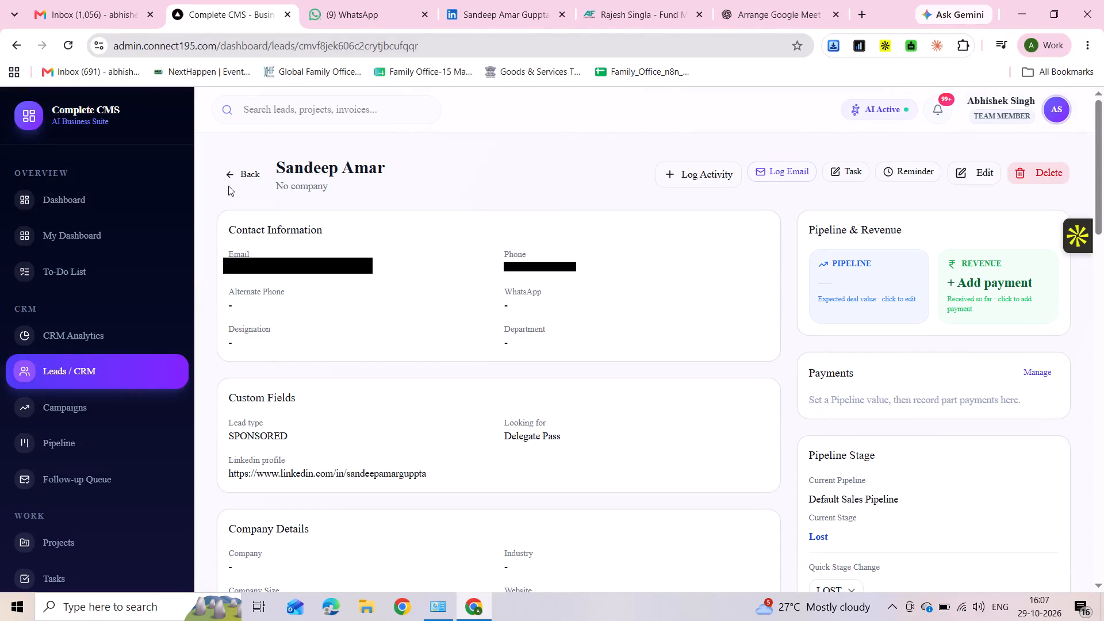
# Return from the lead's detail page to the campaign's leads matching "sandeep" and view the matching entries.
pyautogui.click(236, 172)
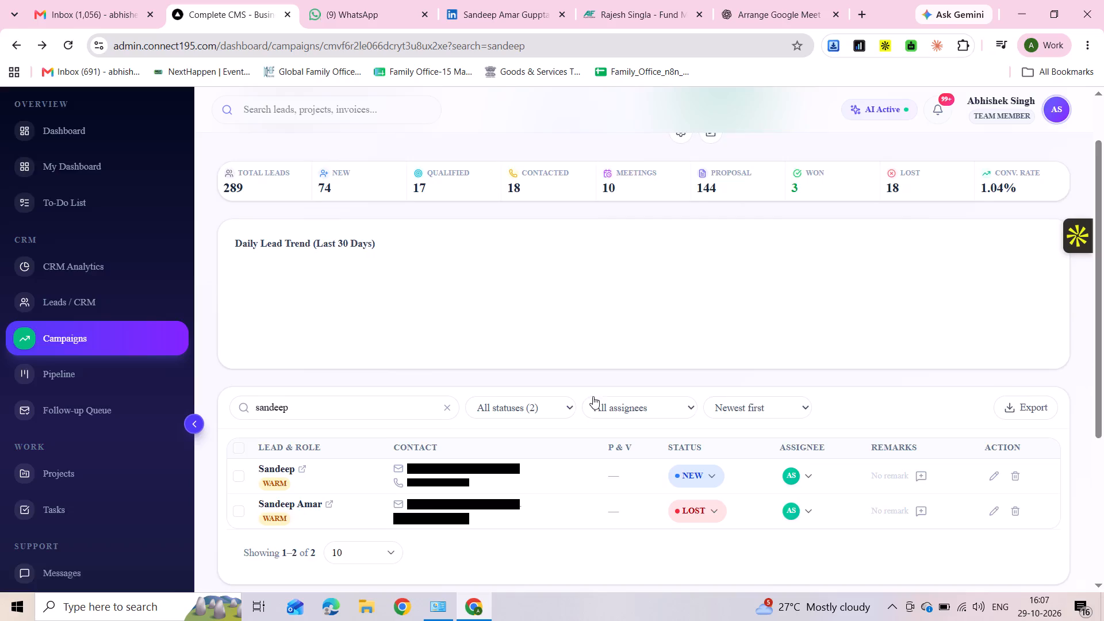
pyautogui.scroll(-2, 578, 404)
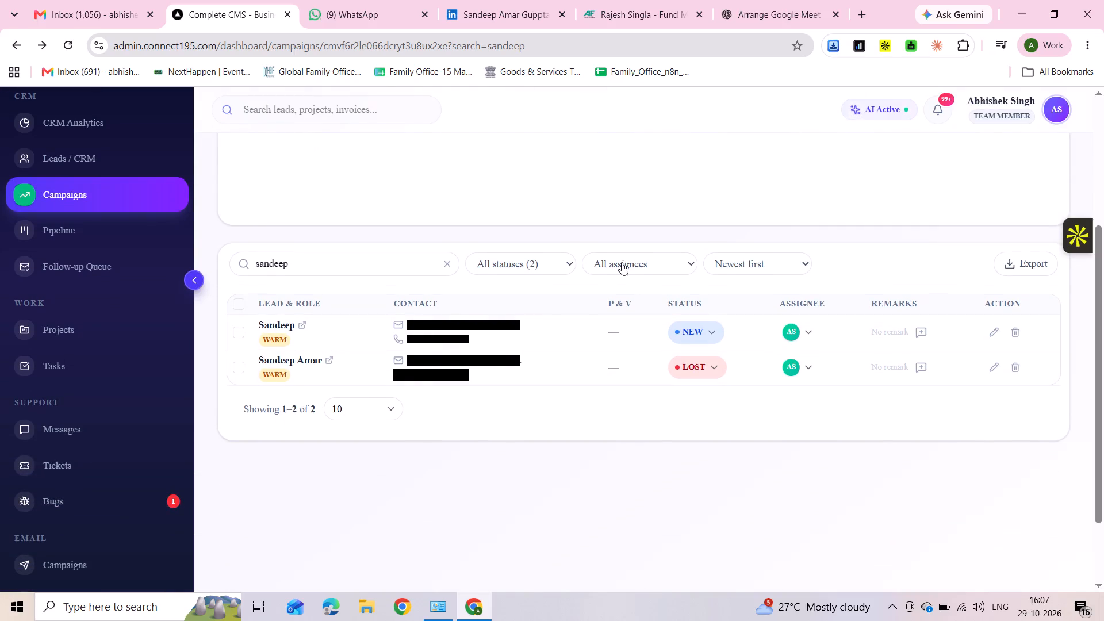
# Open the lead Sandeep with status New, examine its contact information, custom fields and activity timeline, and return to the campaign's leads.
pyautogui.click(277, 323)
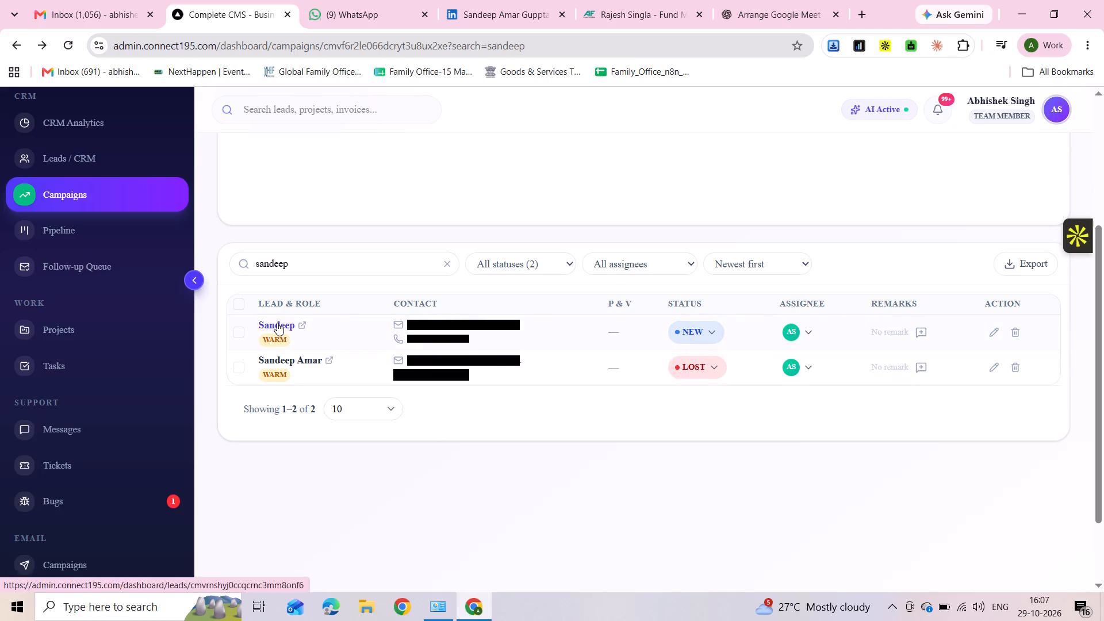
pyautogui.scroll(-10, 457, 368)
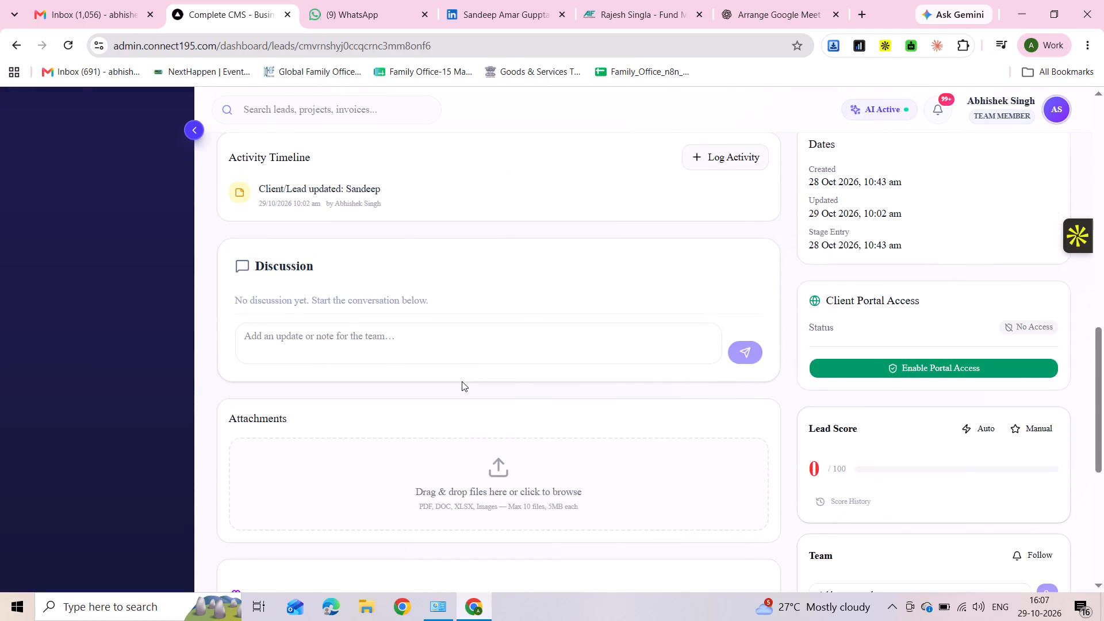
pyautogui.scroll(12, 462, 381)
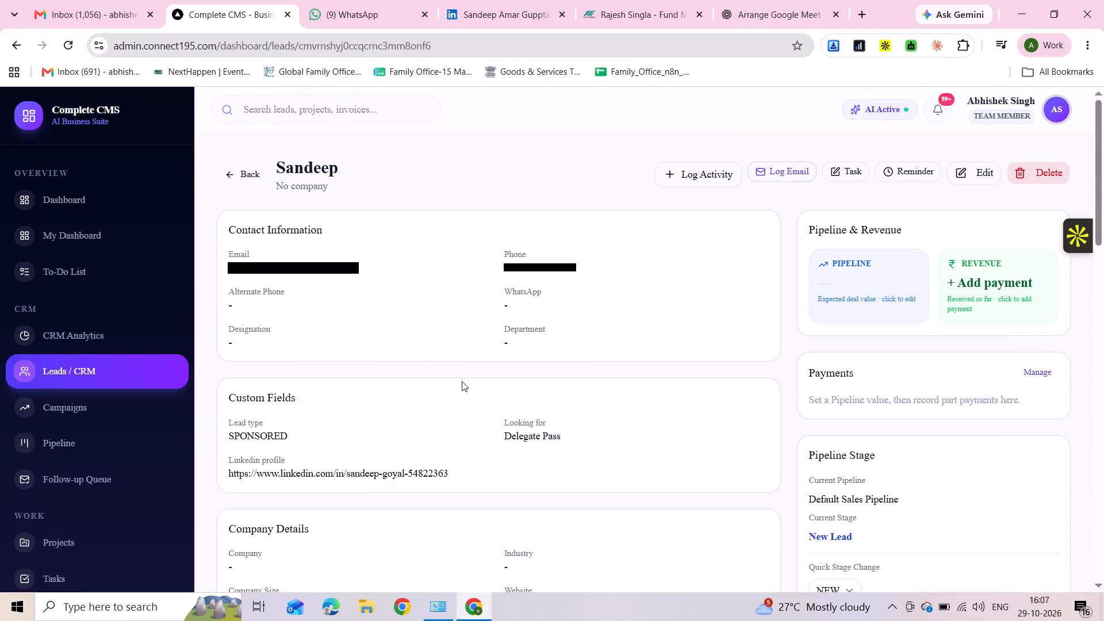
pyautogui.scroll(-9, 448, 343)
pyautogui.scroll(1, 465, 404)
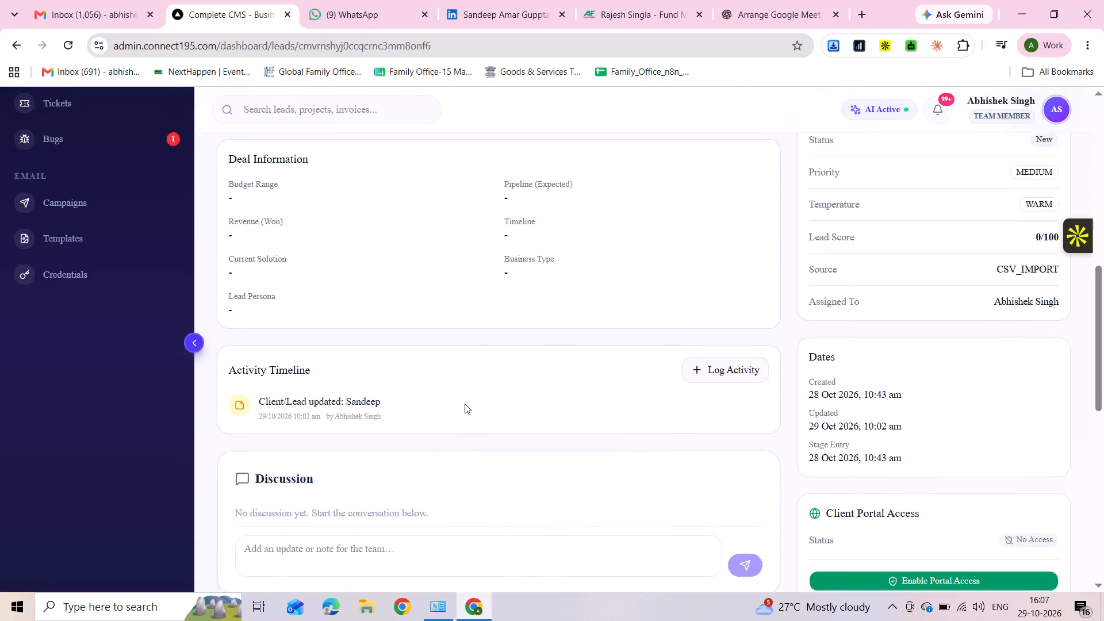
pyautogui.scroll(12, 465, 404)
pyautogui.click(234, 175)
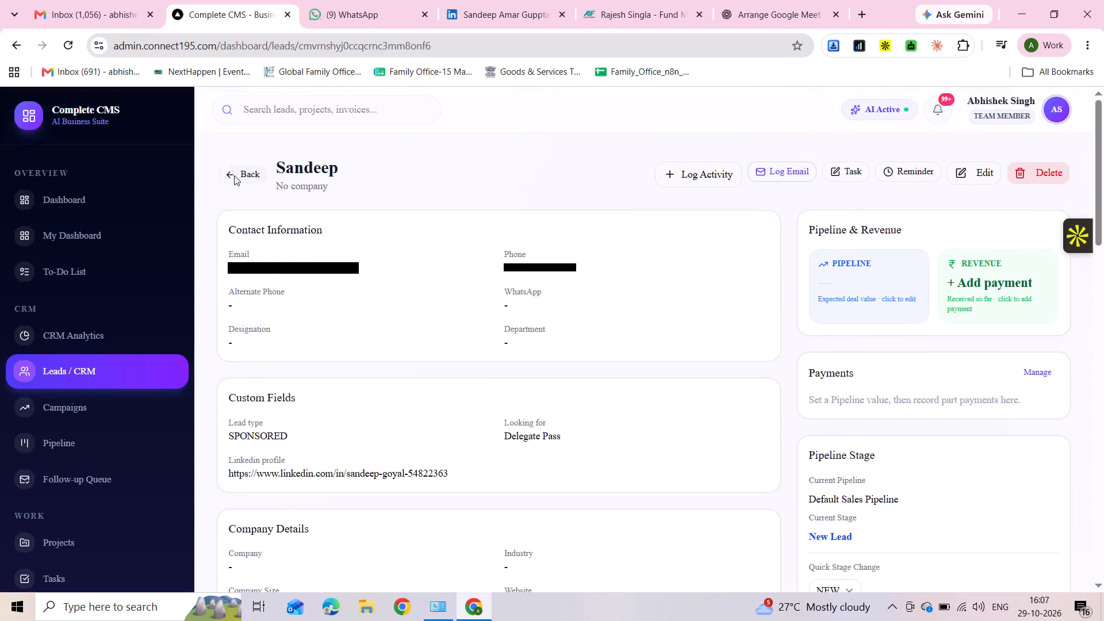
# Filter the campaign's "sandeep" search results to status New and the signed-in team member as assignee.
pyautogui.click(539, 265)
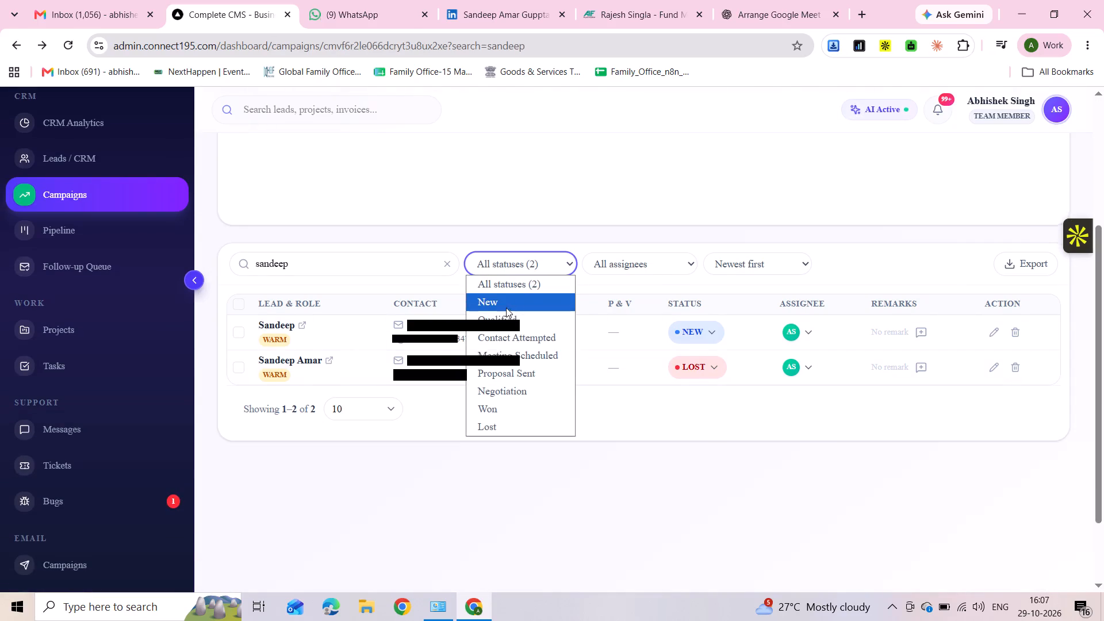
pyautogui.click(505, 307)
pyautogui.click(522, 273)
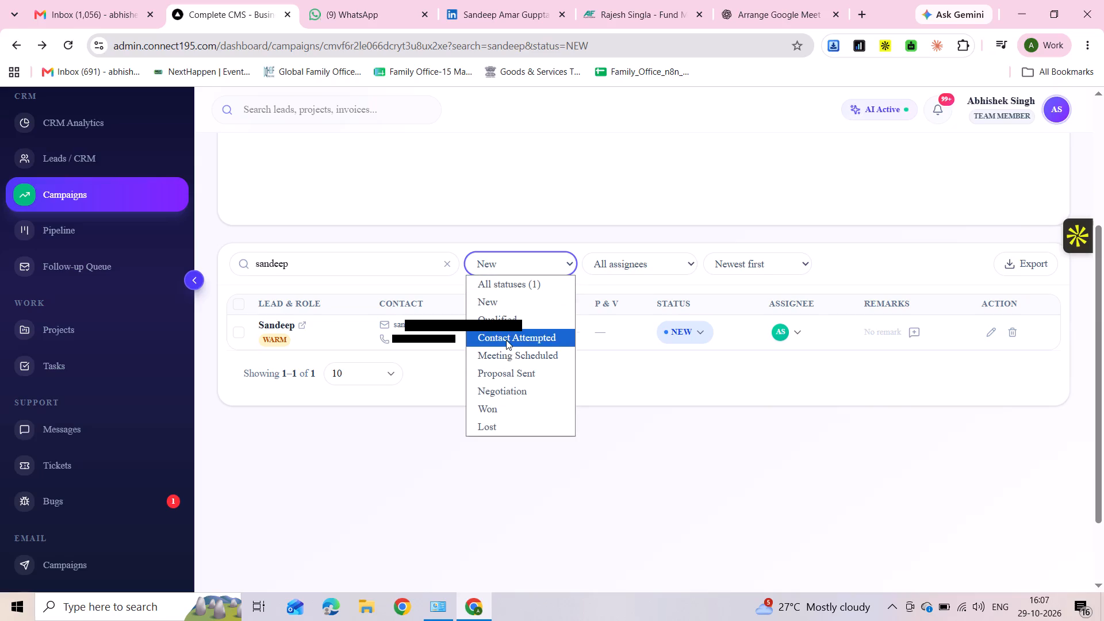
pyautogui.click(650, 264)
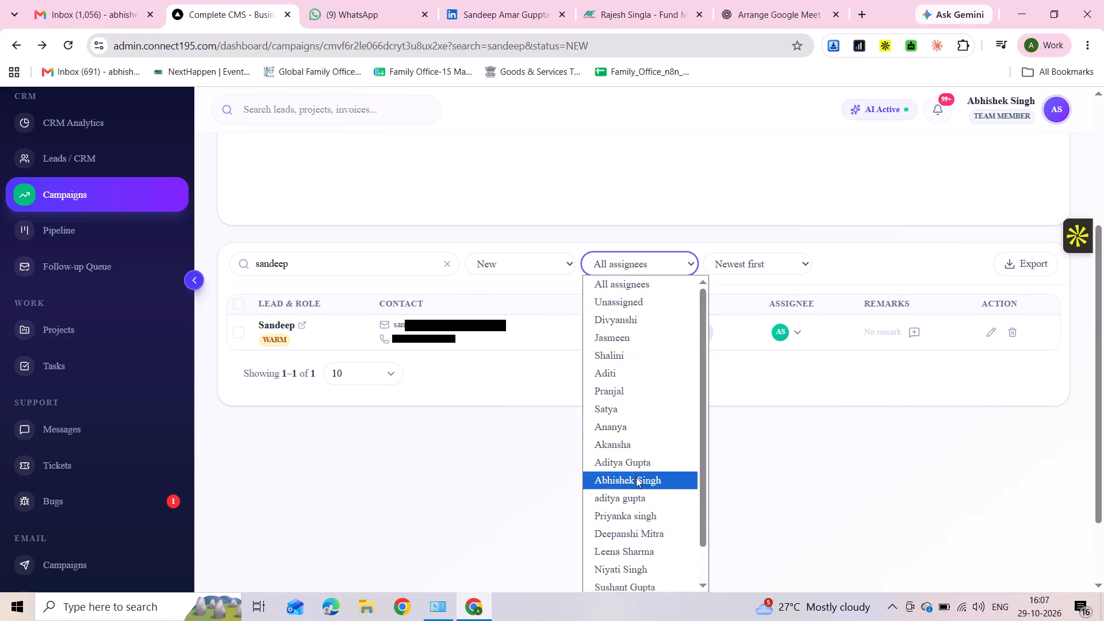
pyautogui.click(636, 478)
pyautogui.click(497, 267)
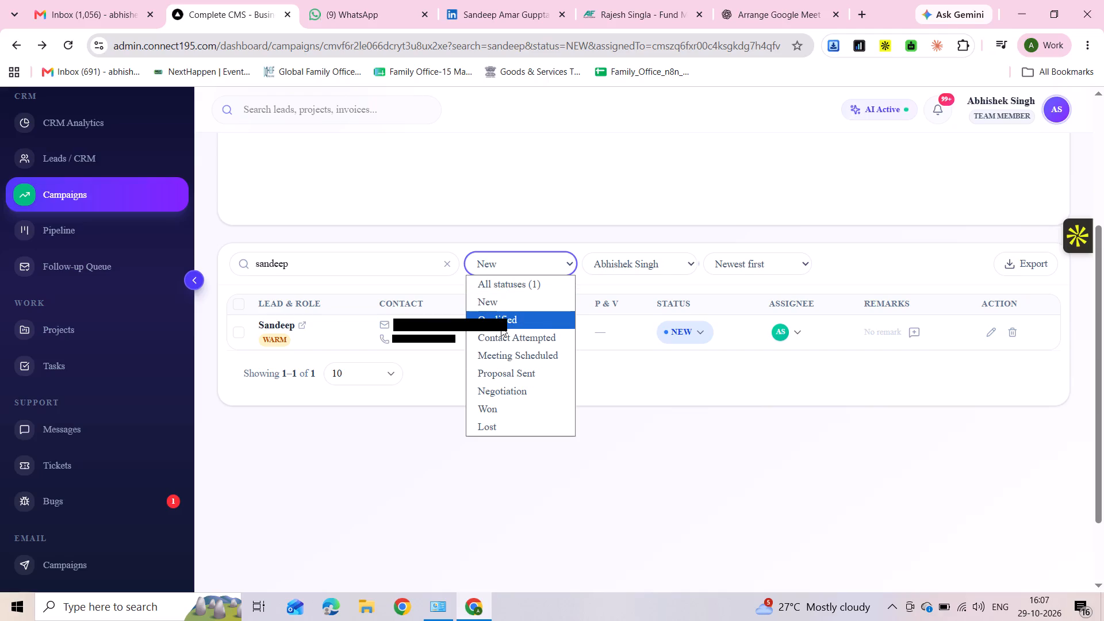
pyautogui.click(494, 305)
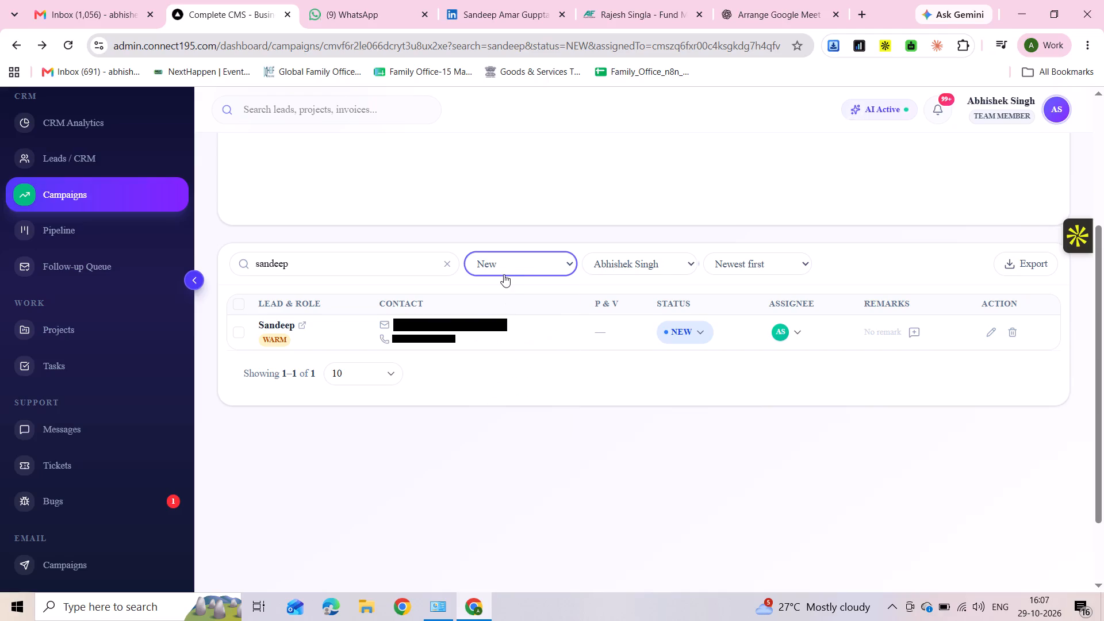
pyautogui.scroll(5, 447, 357)
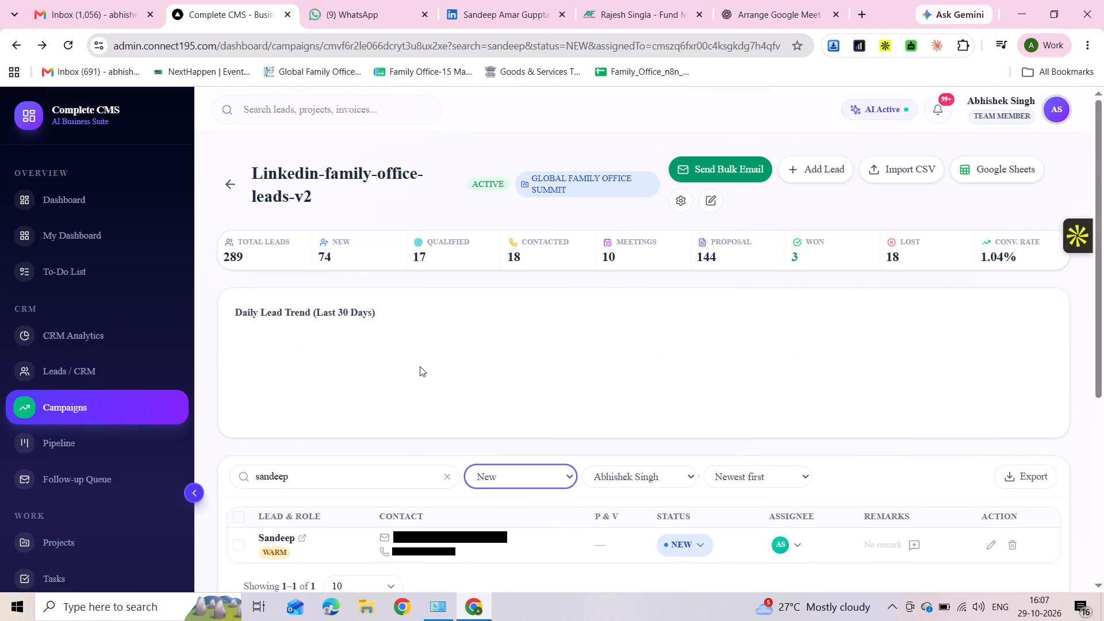
# Clear the "sandeep" search and look through the signed-in team member's campaign leads with status New.
pyautogui.scroll(-3, 420, 366)
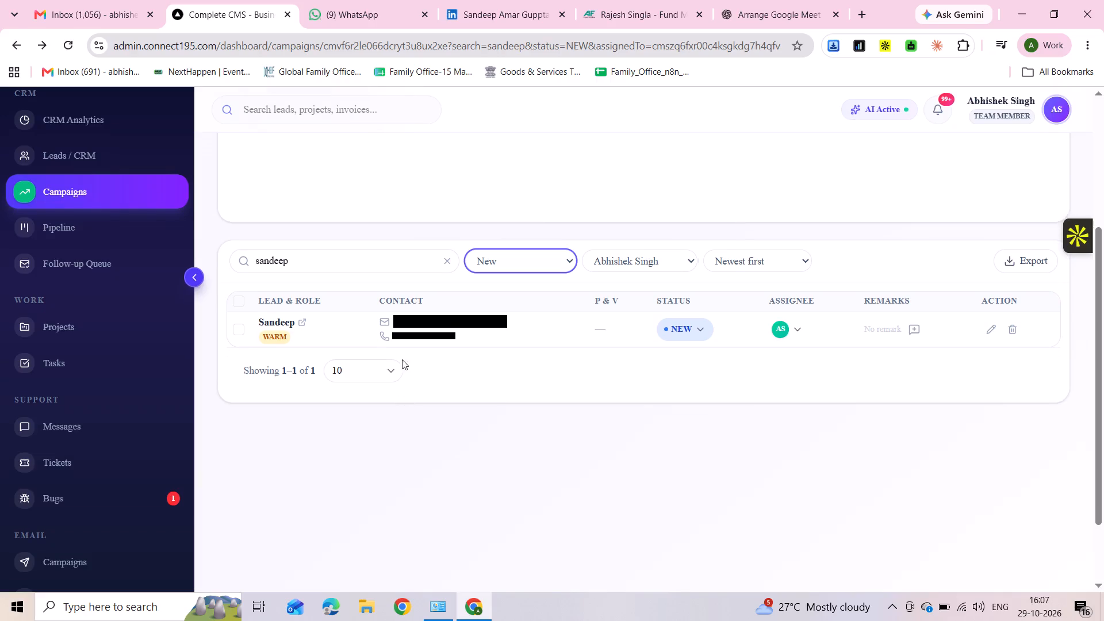
pyautogui.click(446, 264)
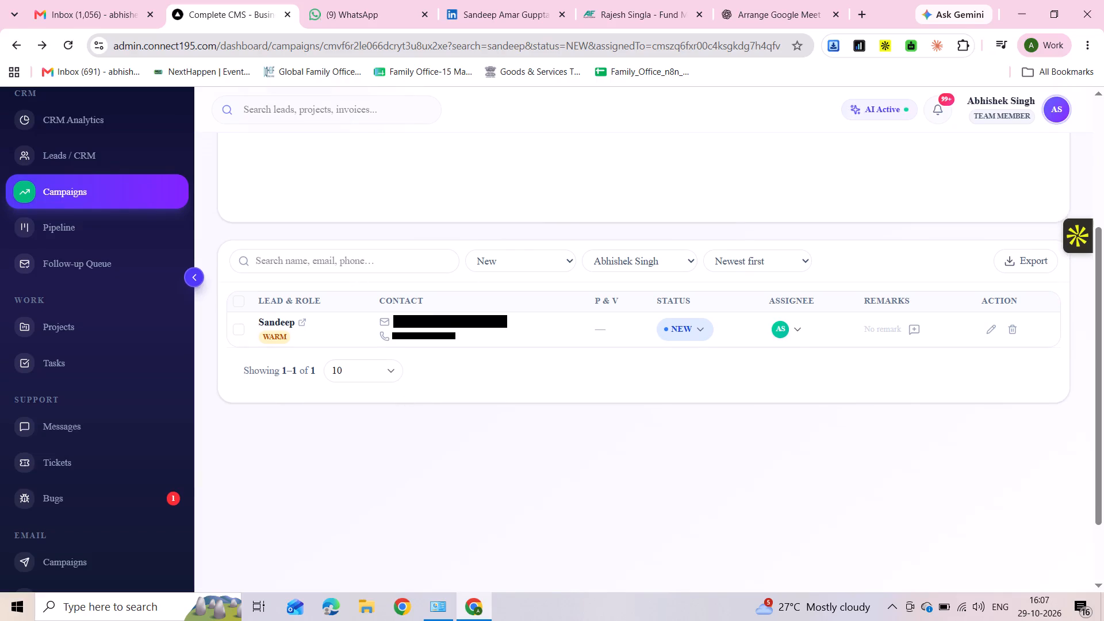
pyautogui.scroll(-2, 540, 262)
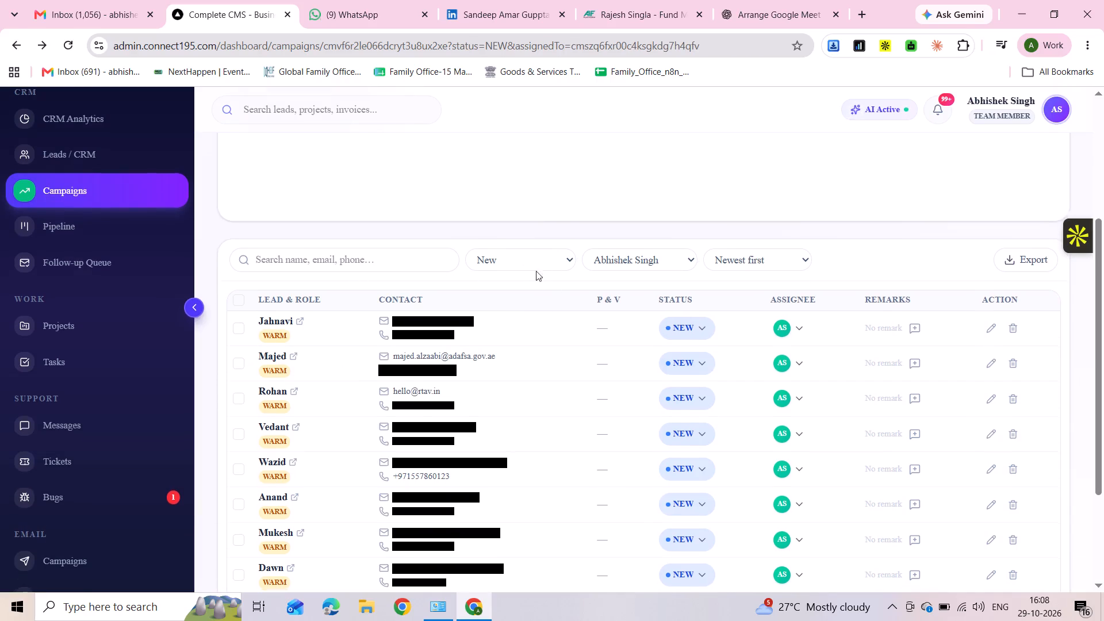
pyautogui.scroll(-4, 536, 271)
pyautogui.scroll(1, 525, 294)
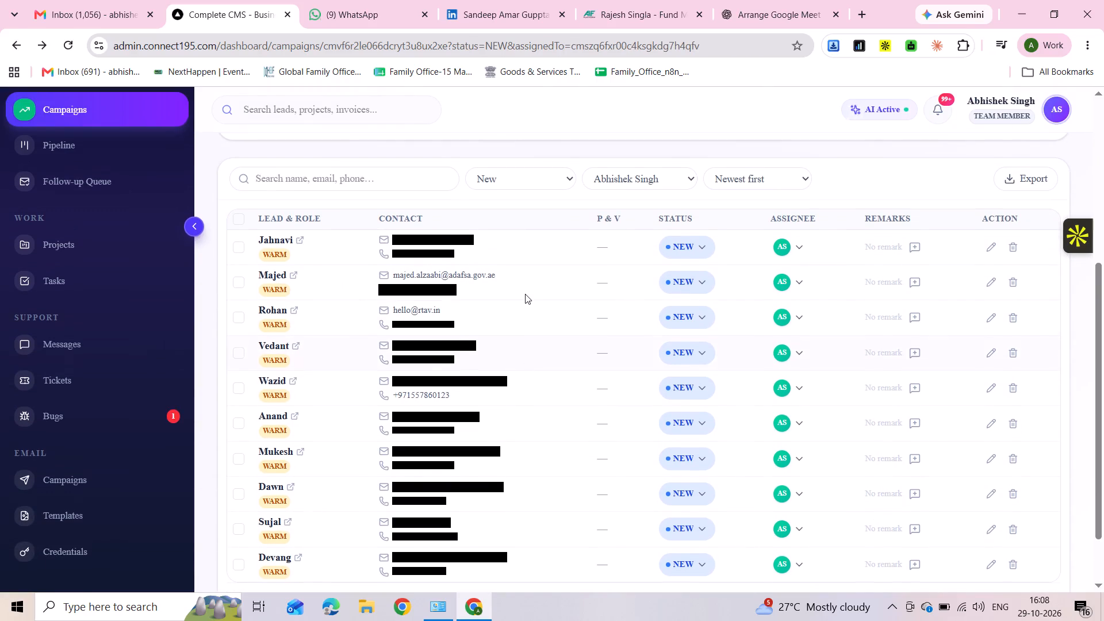
# Change the campaign's lead status filter to Proposal Sent and look through the listed leads.
pyautogui.click(522, 185)
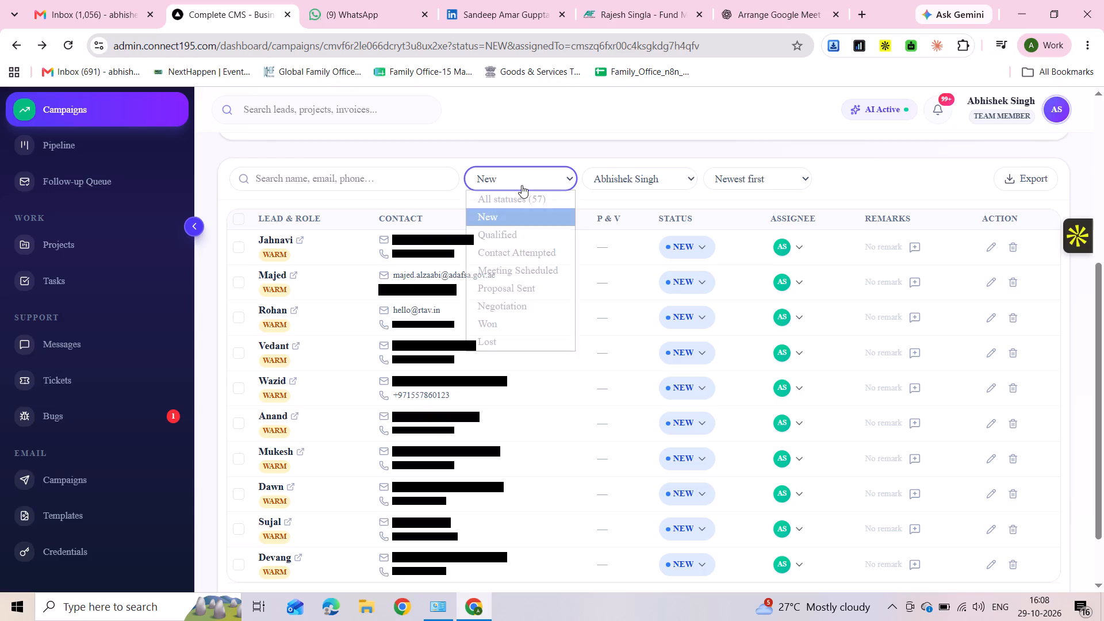
pyautogui.click(499, 290)
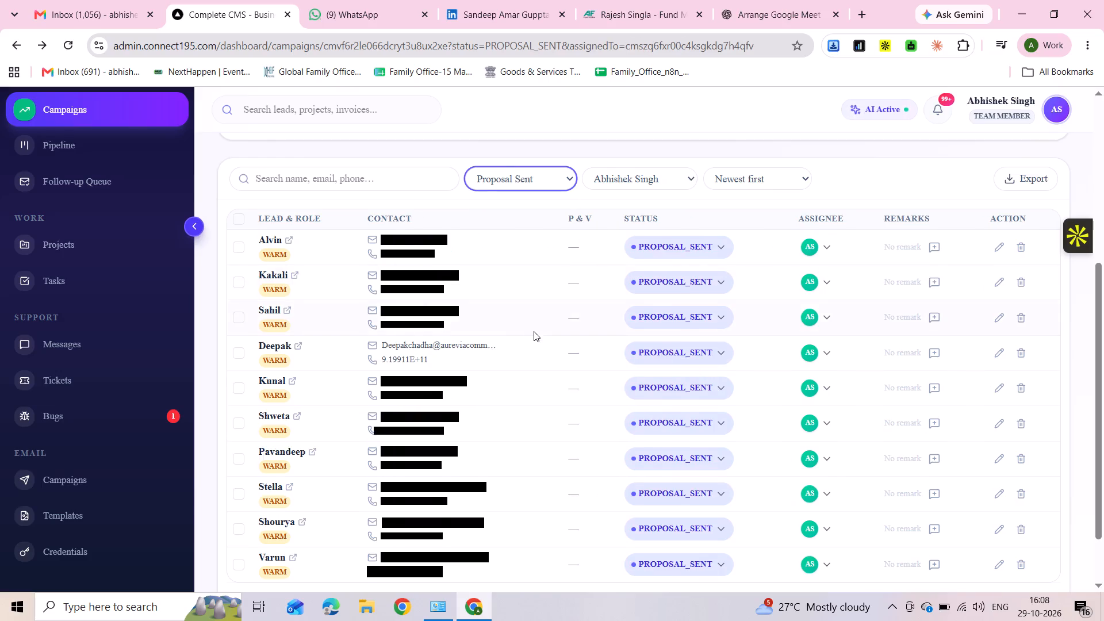
pyautogui.scroll(-4, 536, 336)
pyautogui.scroll(1, 539, 345)
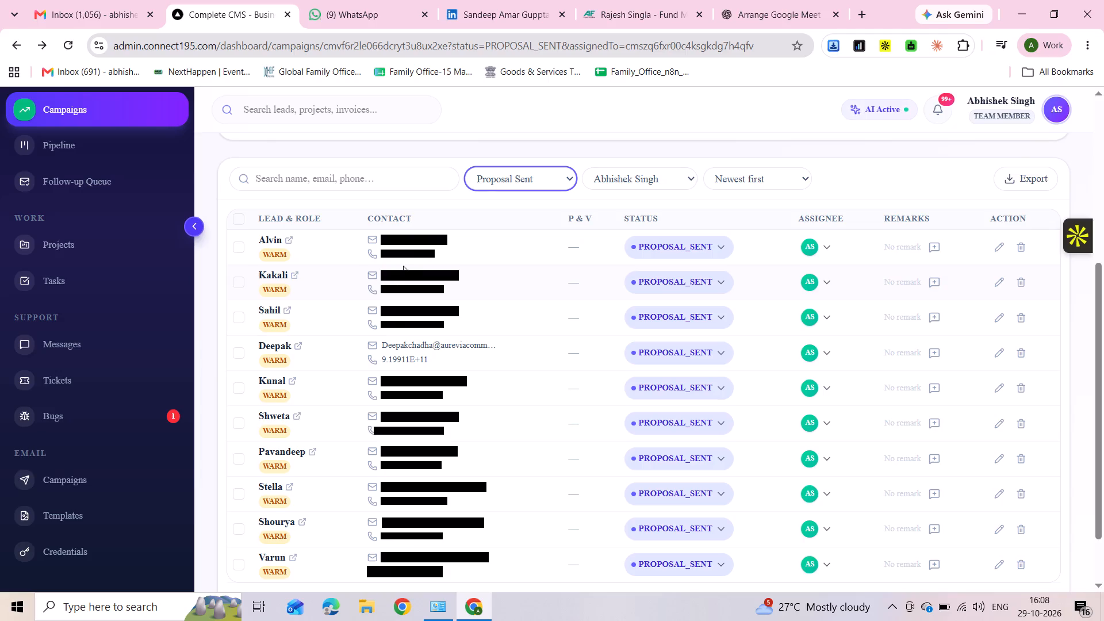
# Open the lead Alvin with status Proposal Sent and copy the phone number from the contact information.
pyautogui.click(270, 240)
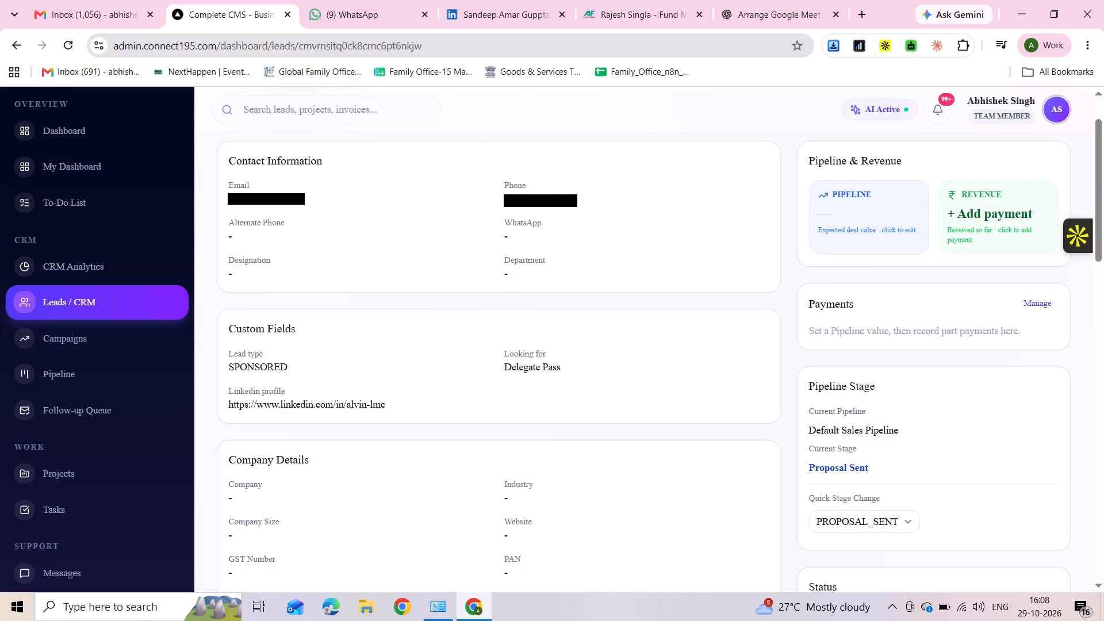
pyautogui.moveTo(569, 195); pyautogui.dragTo(508, 202)
pyautogui.hotkey('ctrl', 'c')
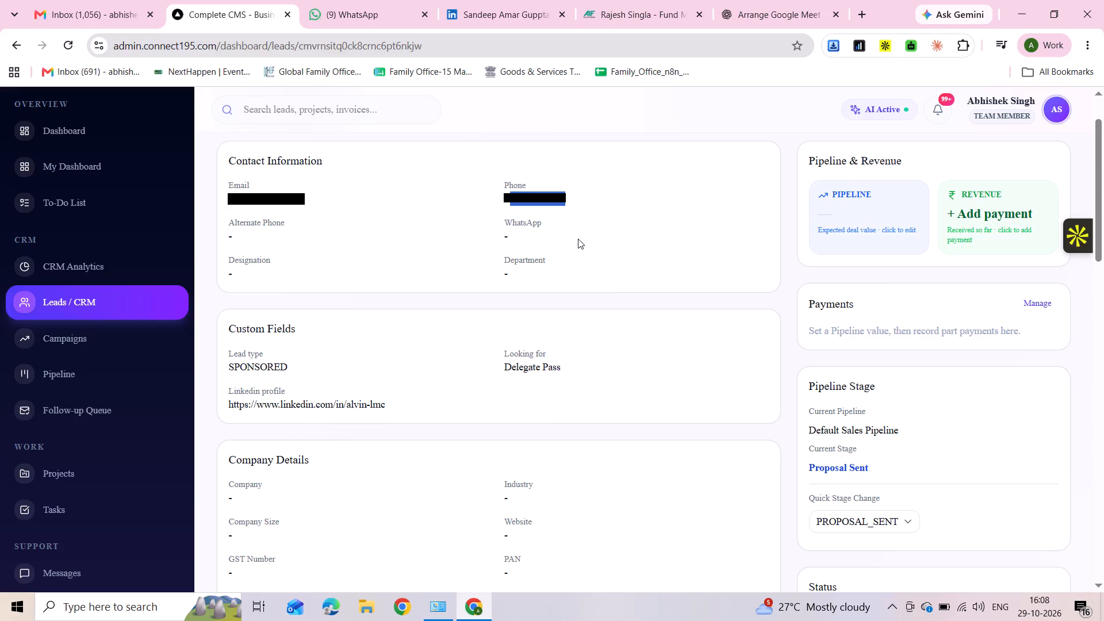
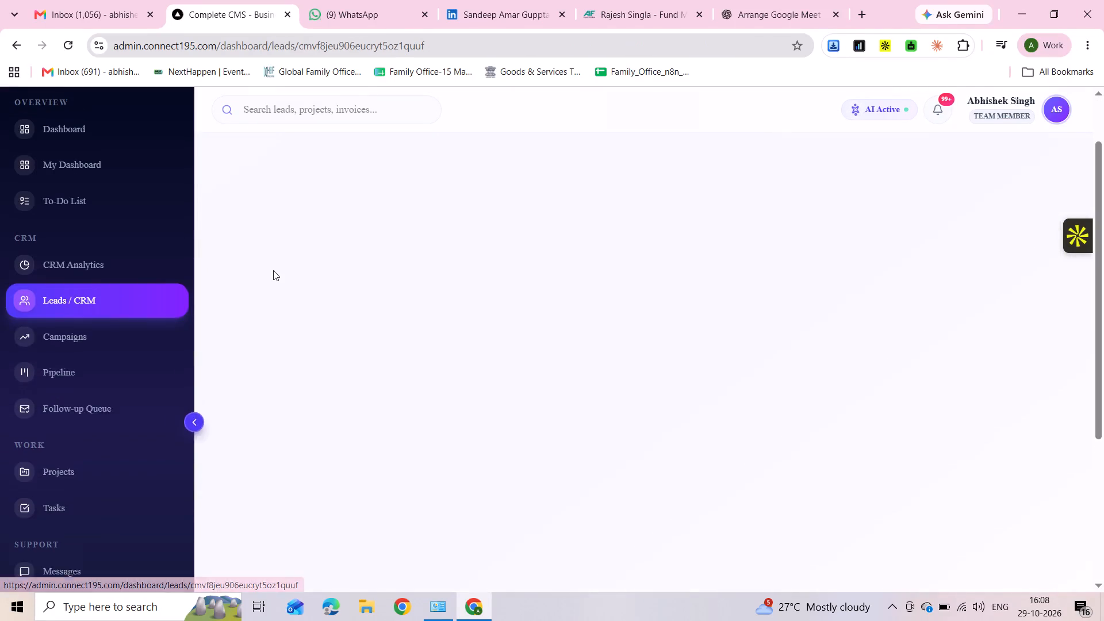
# Examine the deal information and activity timeline of the opened lead Kakali.
pyautogui.scroll(-7, 414, 348)
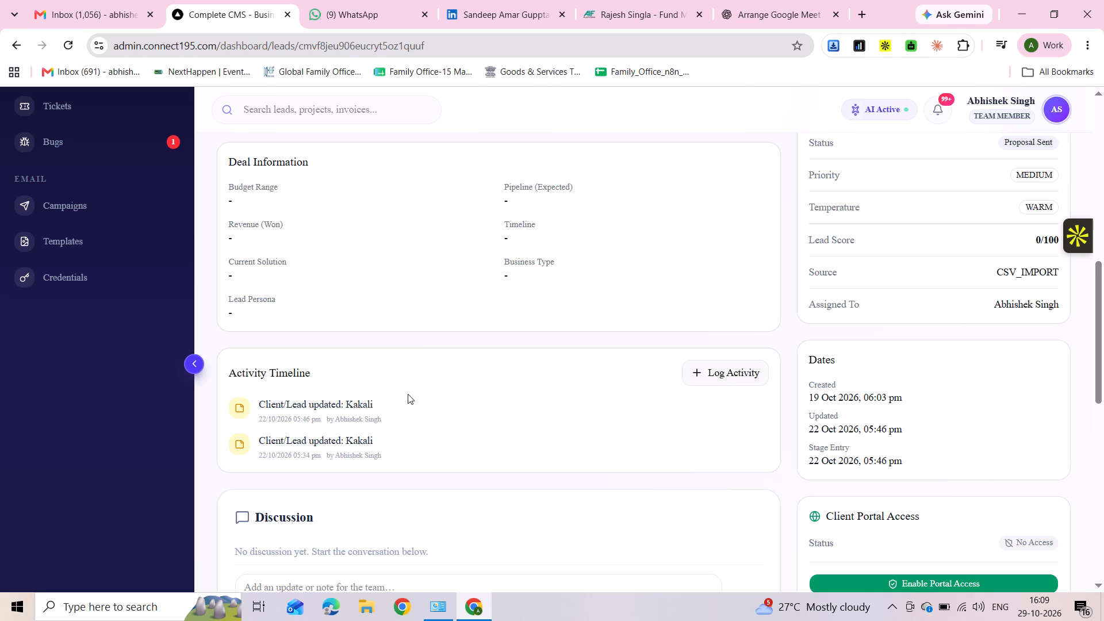
# Examine the lead Kakali's contact information, custom fields, company details, deal information and activity timeline.
pyautogui.scroll(7, 408, 407)
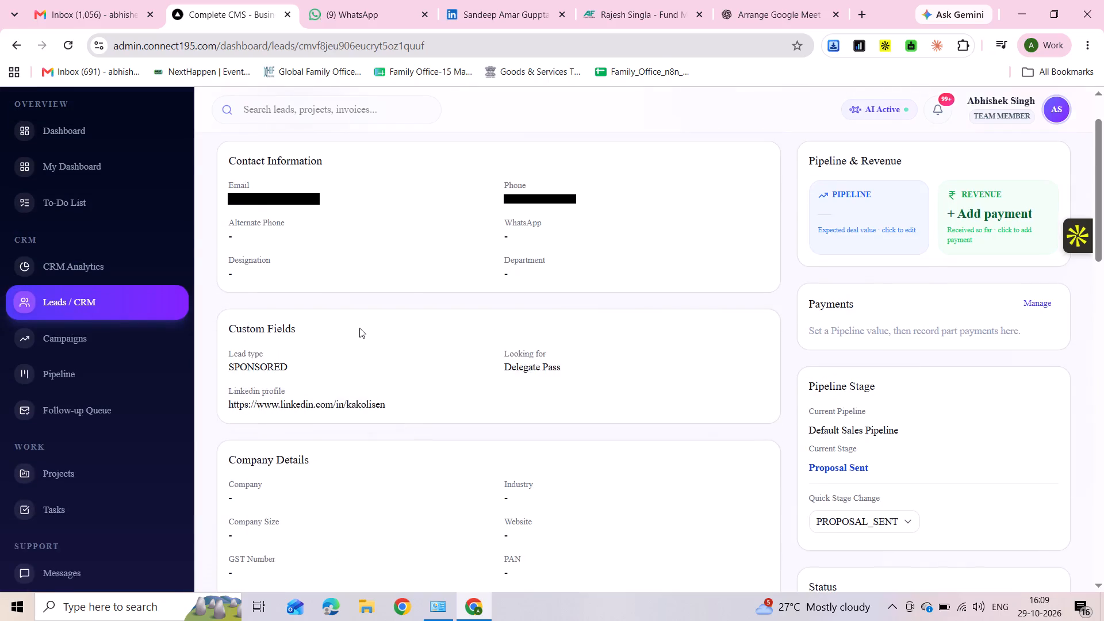
pyautogui.scroll(2, 359, 328)
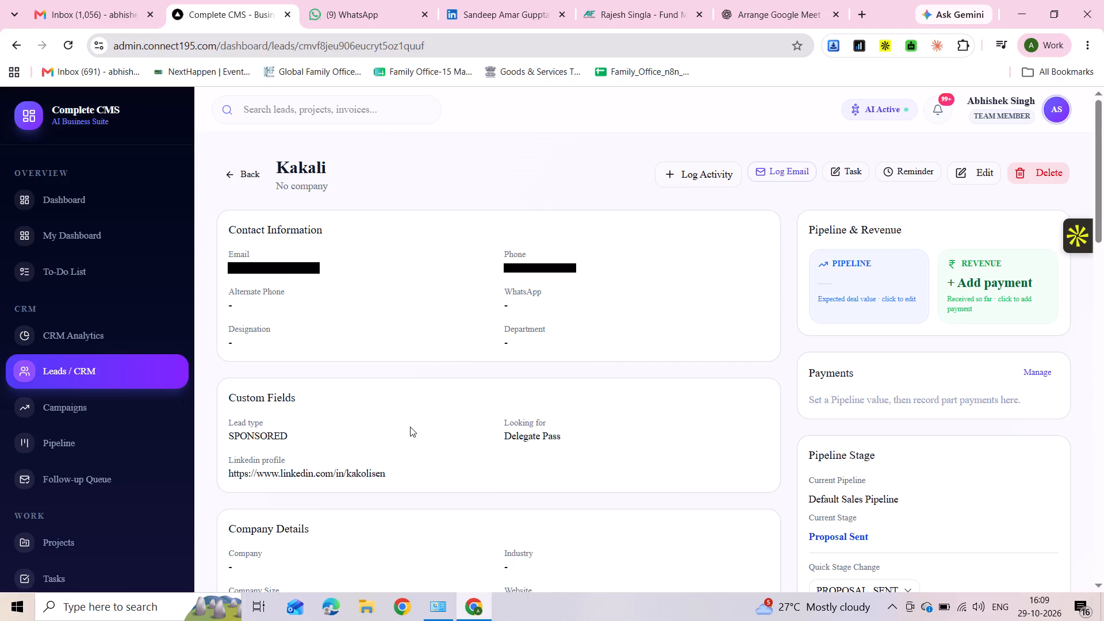
pyautogui.scroll(-2, 410, 427)
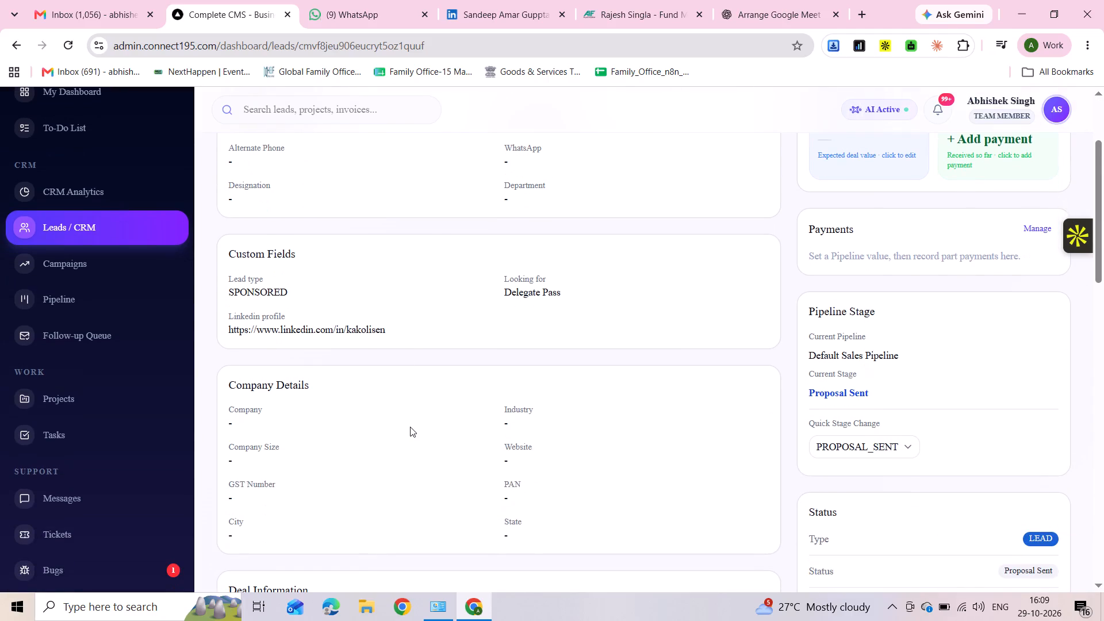
pyautogui.scroll(-2, 407, 430)
pyautogui.scroll(-4, 395, 529)
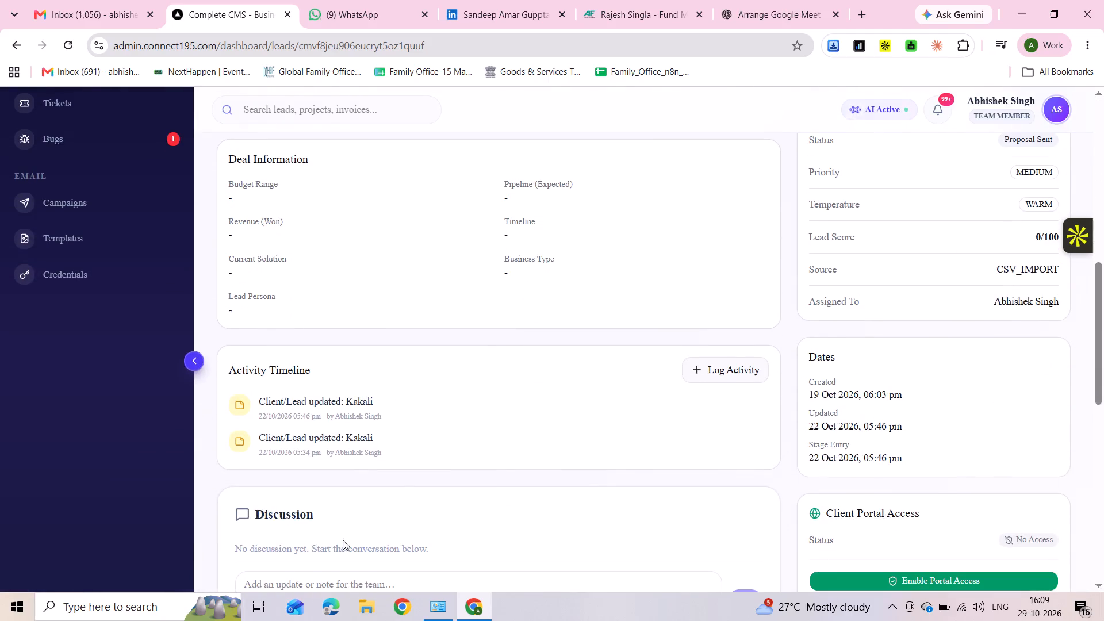
# Post the discussion note "I have to call on Monday : 02 november" on the lead Kakali.
pyautogui.scroll(-2, 324, 570)
pyautogui.click(346, 428)
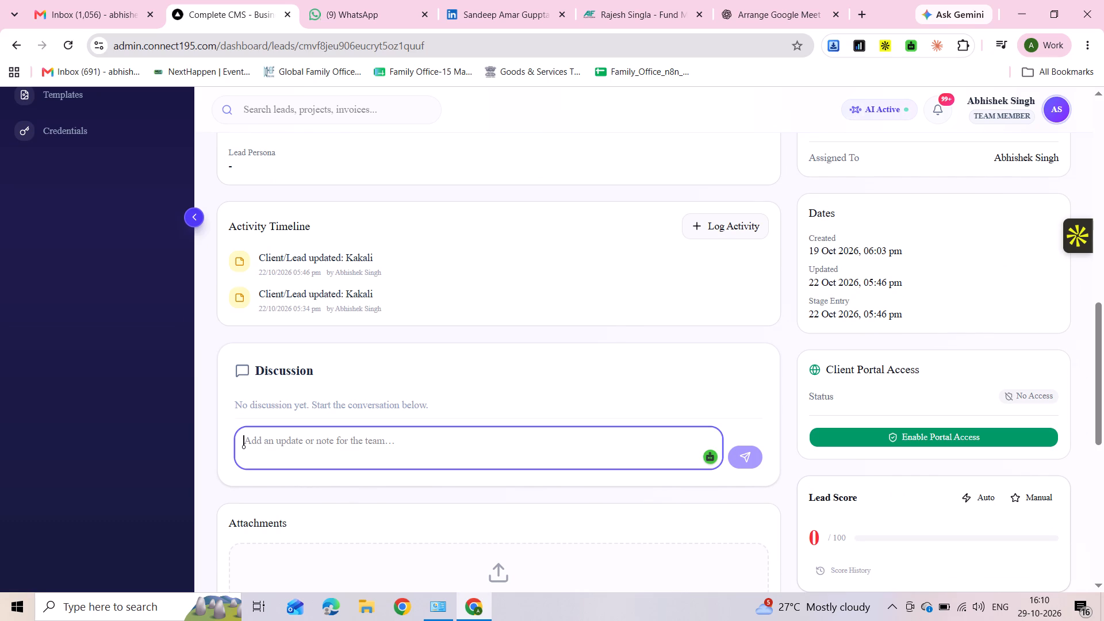
pyautogui.write('I ha')
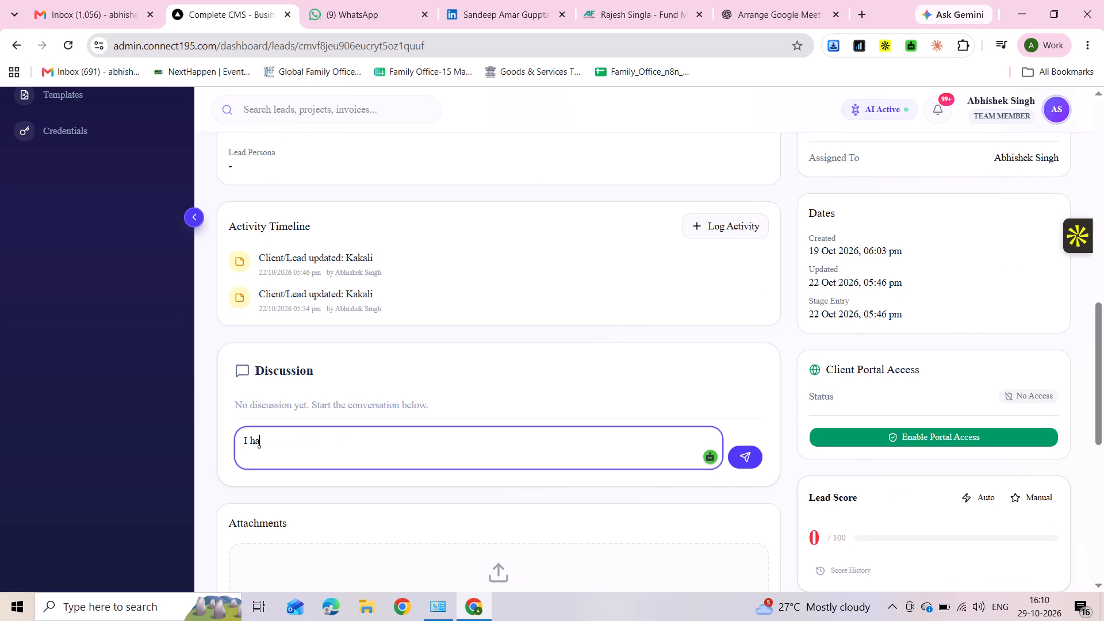
pyautogui.press('BackSpace')
pyautogui.press('BackSpace')
pyautogui.press('BackSpace')
pyautogui.press('BackSpace')
pyautogui.press('BackSpace')
pyautogui.write('I have to call')
pyautogui.press('space')
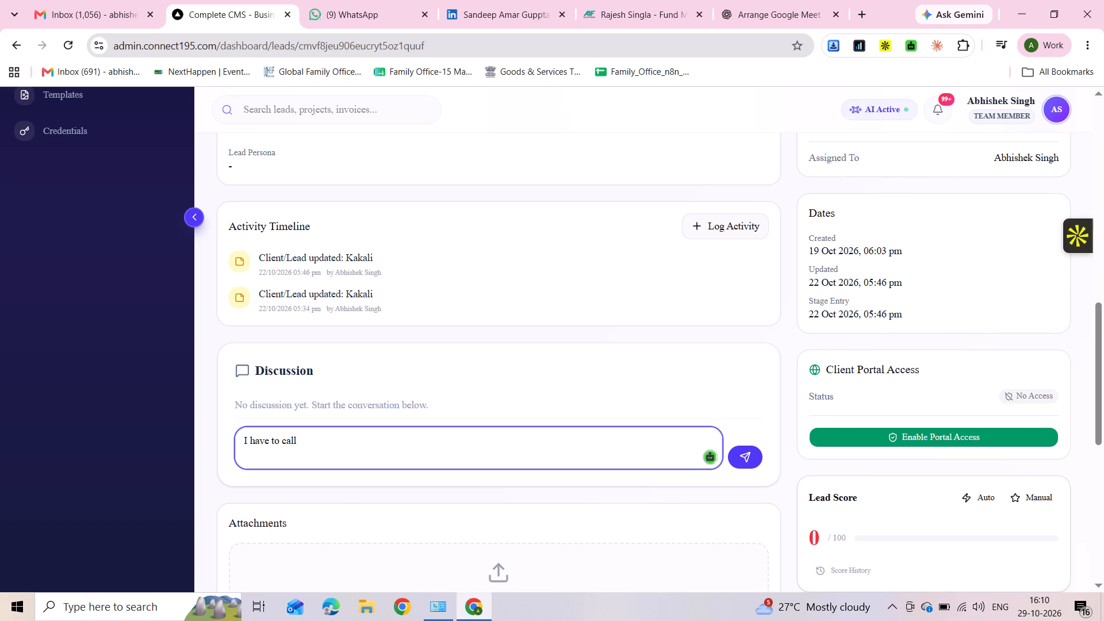
pyautogui.write('on Monday')
pyautogui.press('space')
pyautogui.write(':')
pyautogui.press('space')
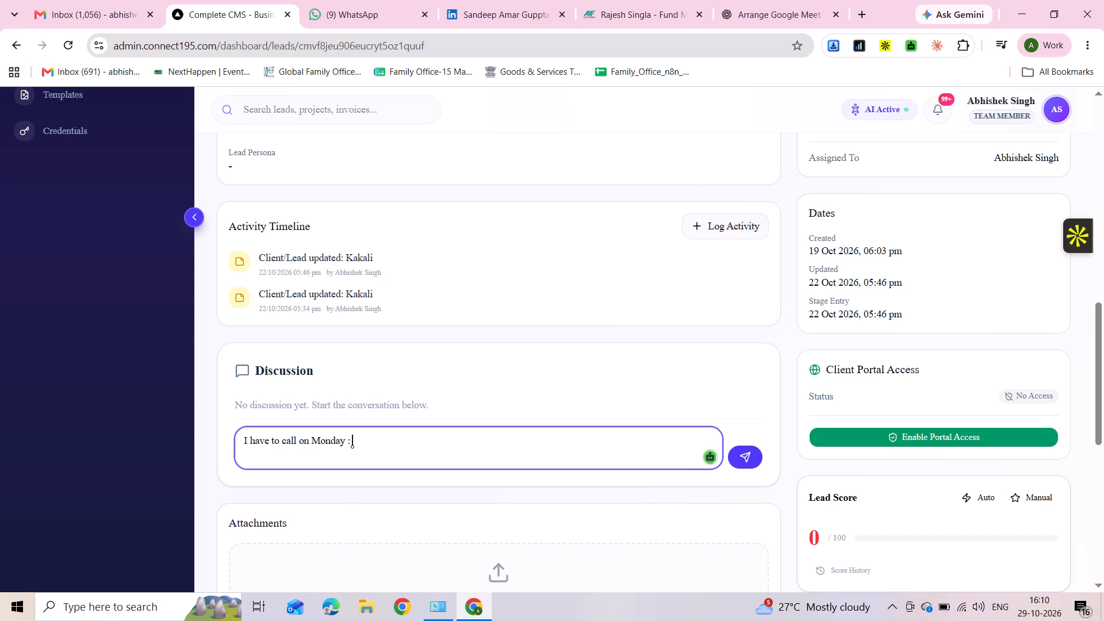
pyautogui.write('29')
pyautogui.write('th')
pyautogui.press('space')
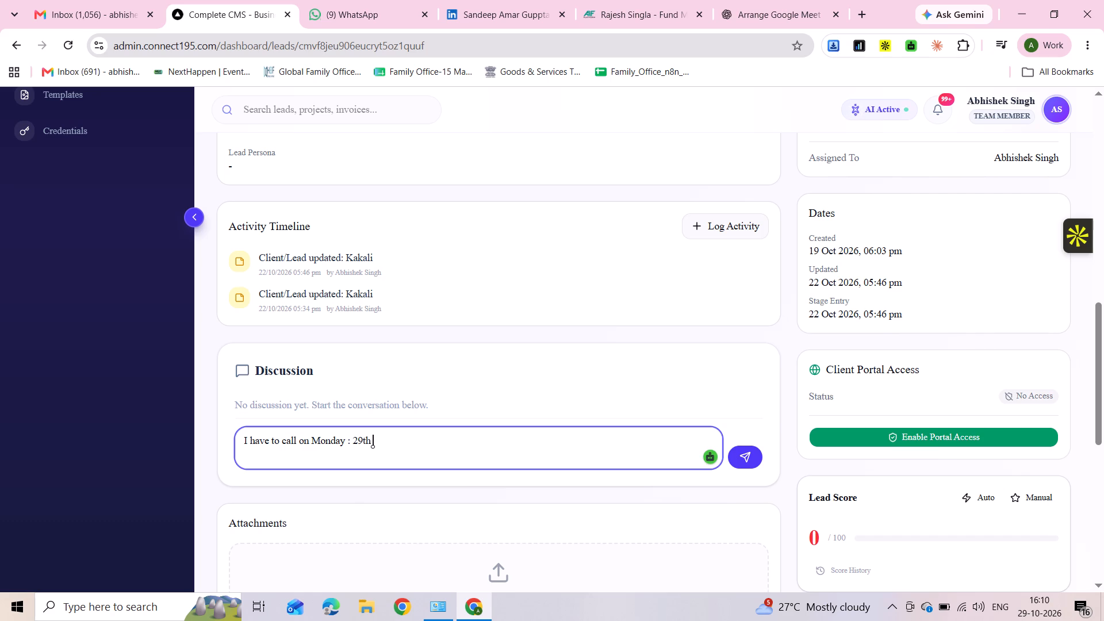
pyautogui.press('BackSpace')
pyautogui.press('BackSpace')
pyautogui.press('BackSpace')
pyautogui.press('BackSpace')
pyautogui.press('BackSpace')
pyautogui.write('02c')
pyautogui.press('BackSpace')
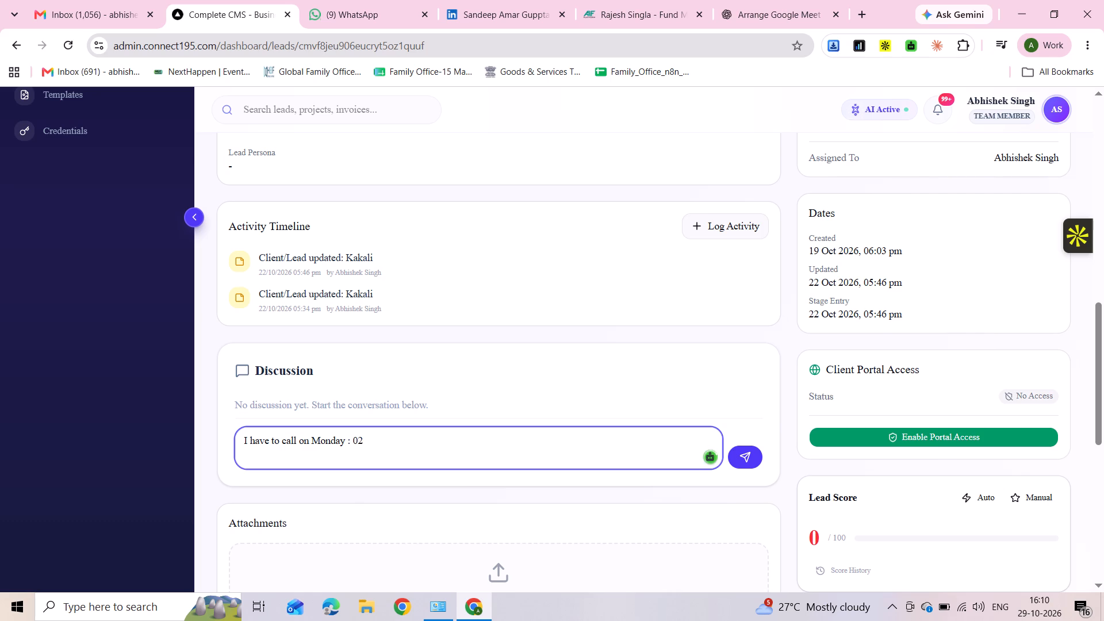
pyautogui.hotkey('shift', '?')
pyautogui.press('BackSpace')
pyautogui.press('space')
pyautogui.write('november')
pyautogui.press('space')
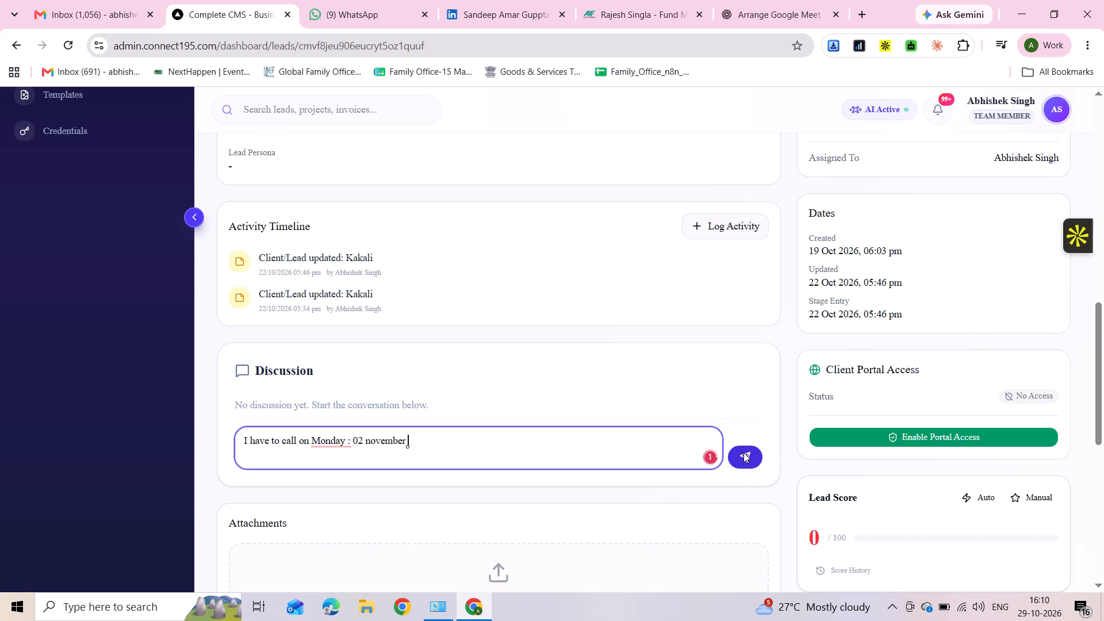
pyautogui.click(745, 454)
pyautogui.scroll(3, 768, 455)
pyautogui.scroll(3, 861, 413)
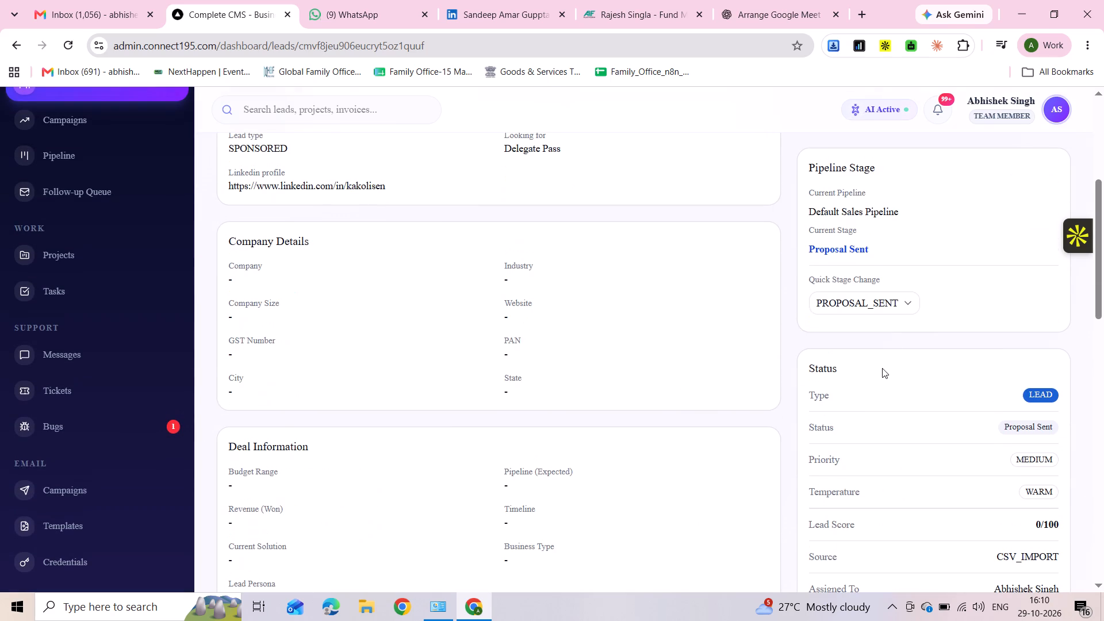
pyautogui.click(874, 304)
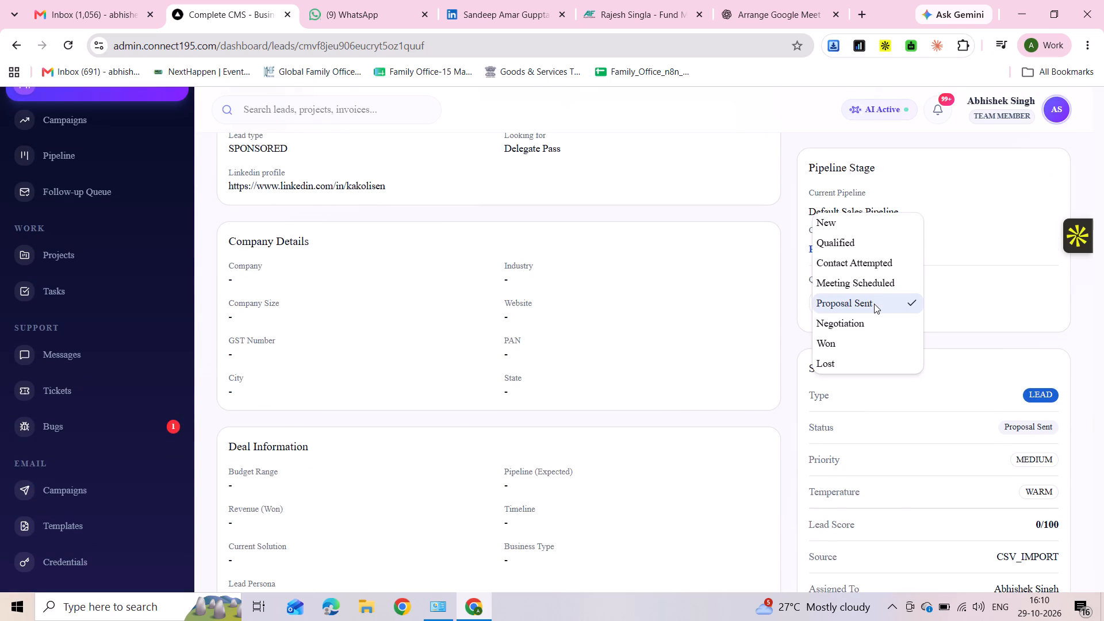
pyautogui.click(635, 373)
# Post a second discussion note on the lead reading "If she agree do not give discount initially.".
pyautogui.scroll(-5, 639, 419)
pyautogui.scroll(-3, 497, 468)
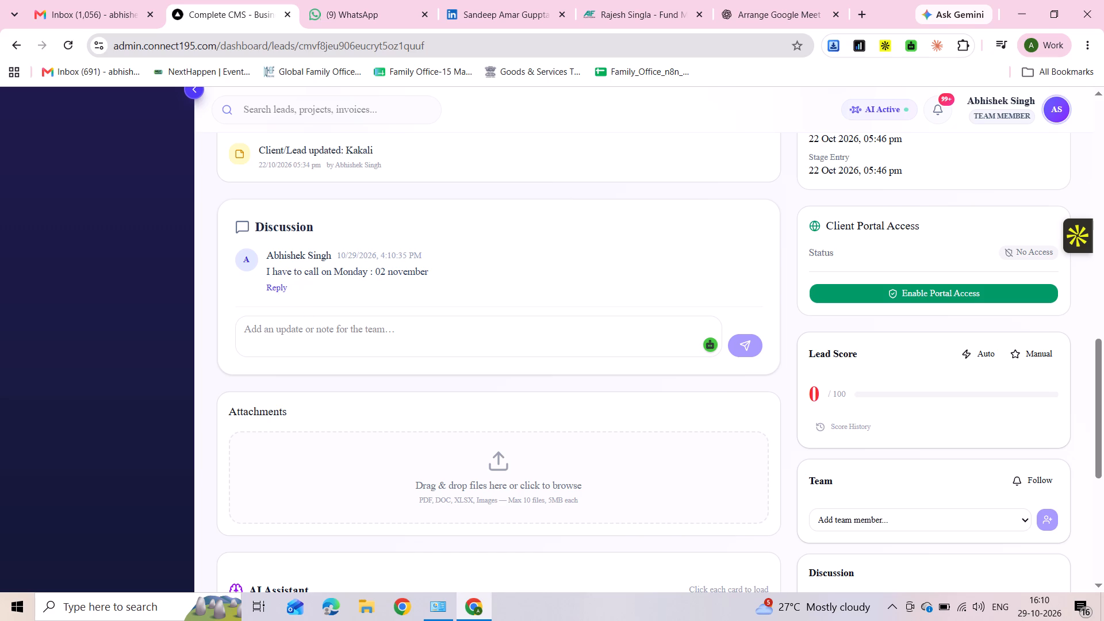
pyautogui.click(350, 341)
pyautogui.write('If s')
pyautogui.press('h')
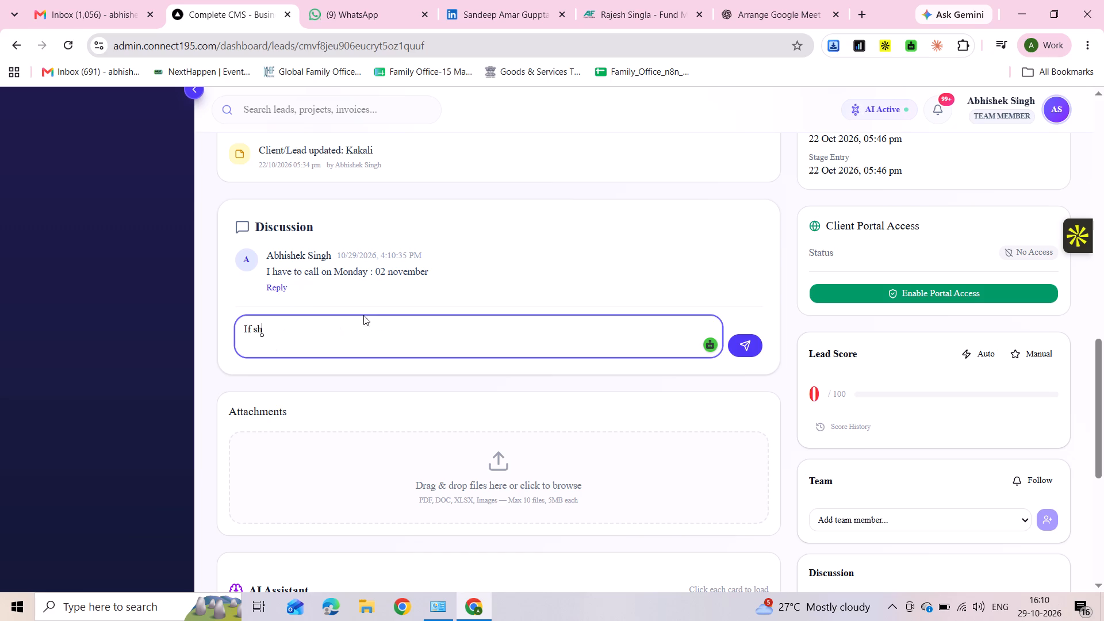
pyautogui.write('e agree do not')
pyautogui.press('space')
pyautogui.write('give')
pyautogui.press('space')
pyautogui.write('disco')
pyautogui.press('u')
pyautogui.write('nt in')
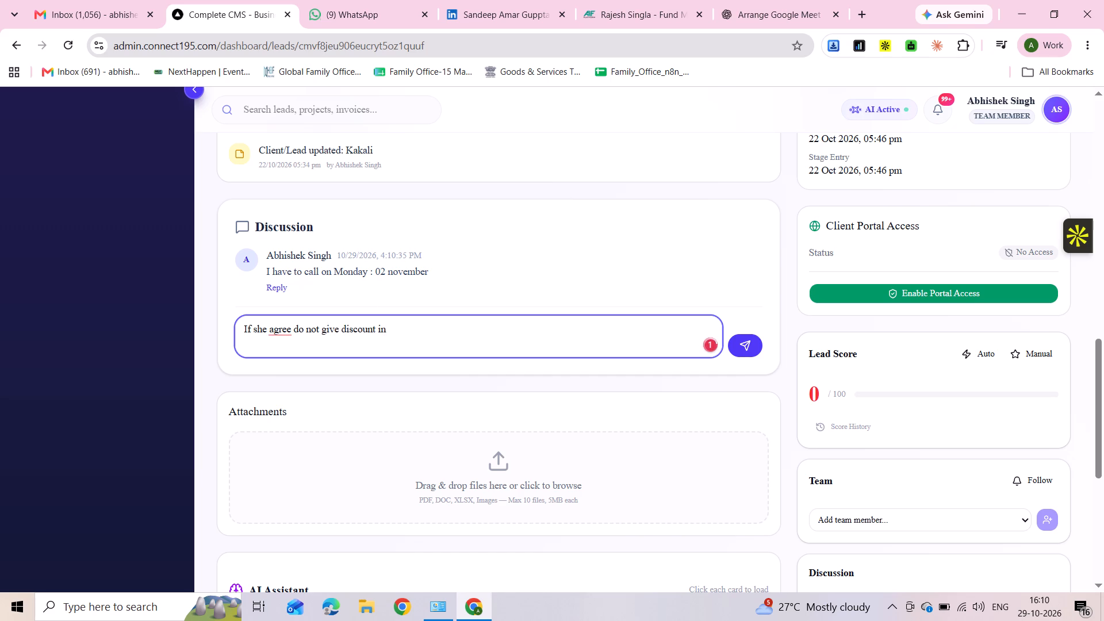
pyautogui.write('itially')
pyautogui.press('.')
pyautogui.hotkey('shift', 'Return')
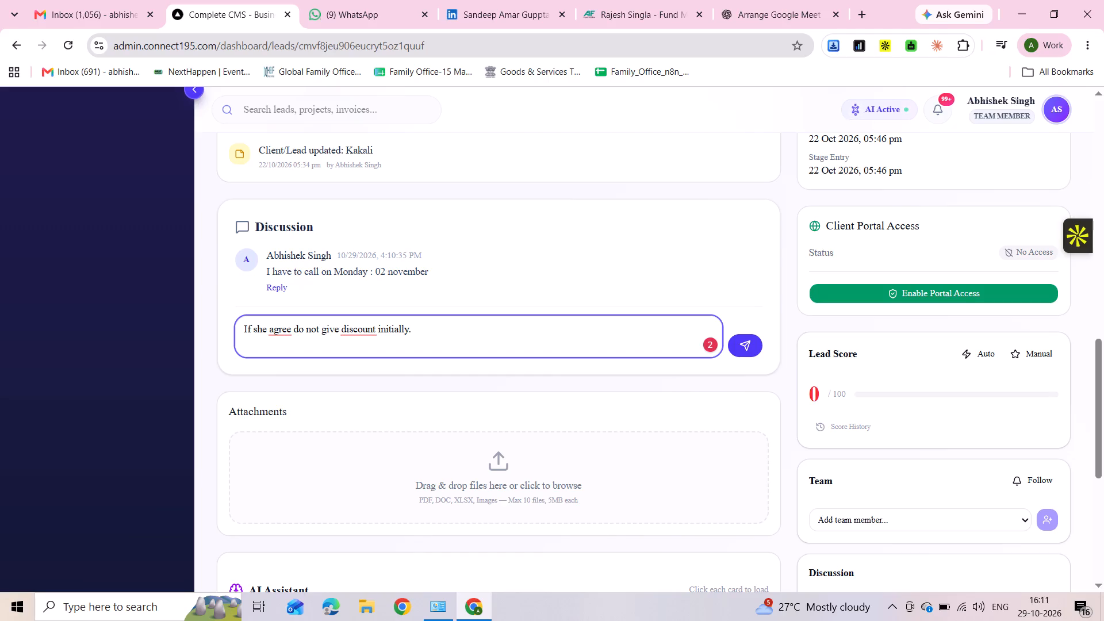
pyautogui.click(751, 346)
# Change the lead's pipeline stage to Negotiation.
pyautogui.scroll(5, 716, 357)
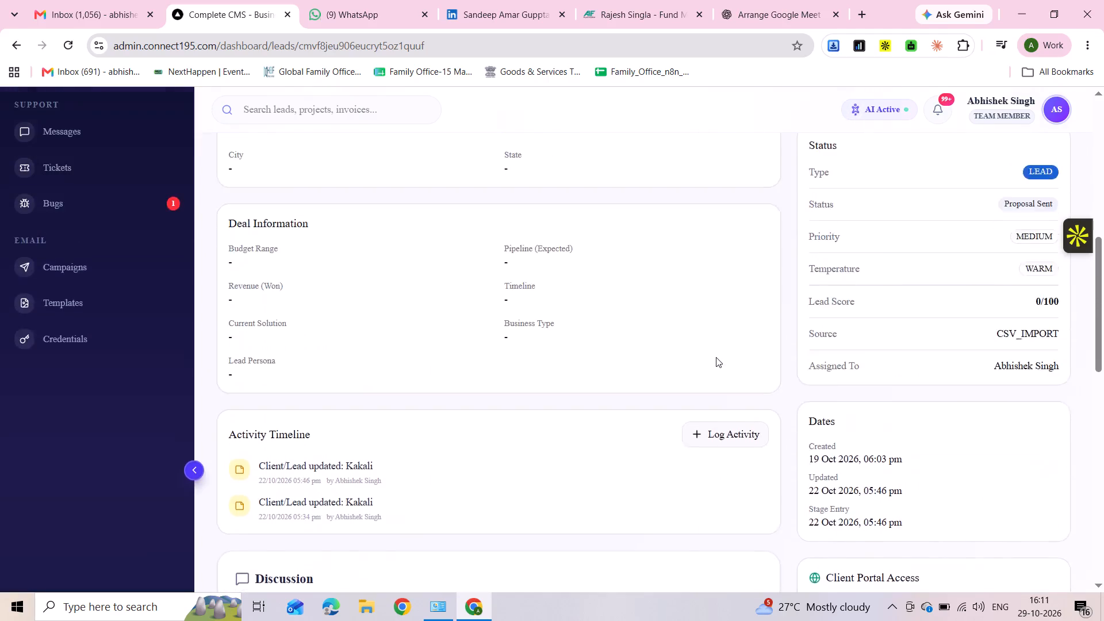
pyautogui.scroll(6, 716, 357)
pyautogui.scroll(-3, 734, 369)
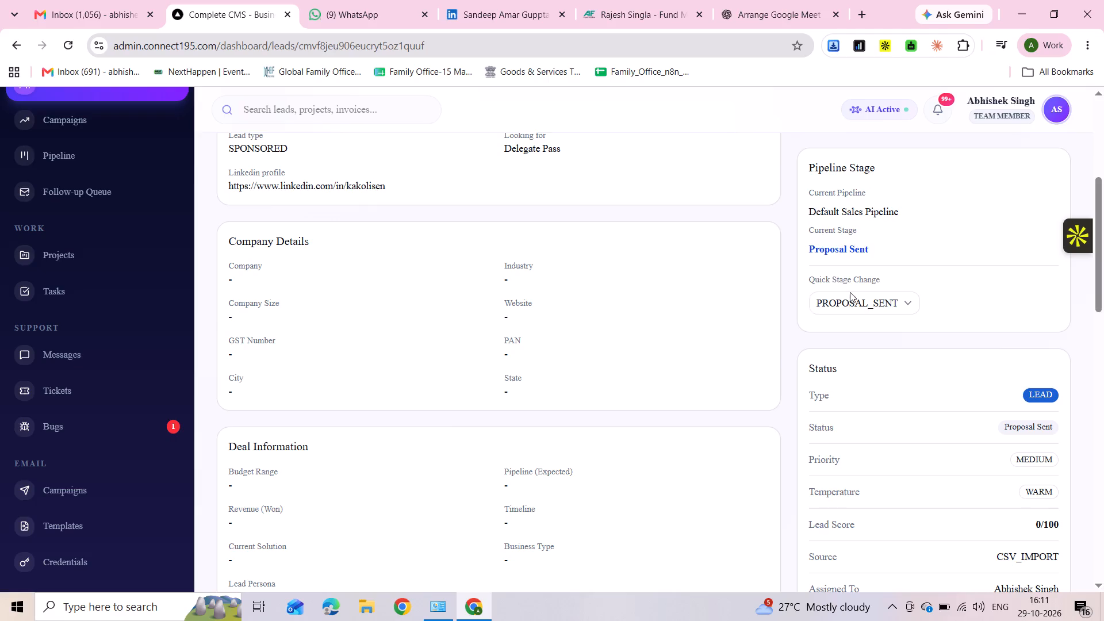
pyautogui.click(854, 298)
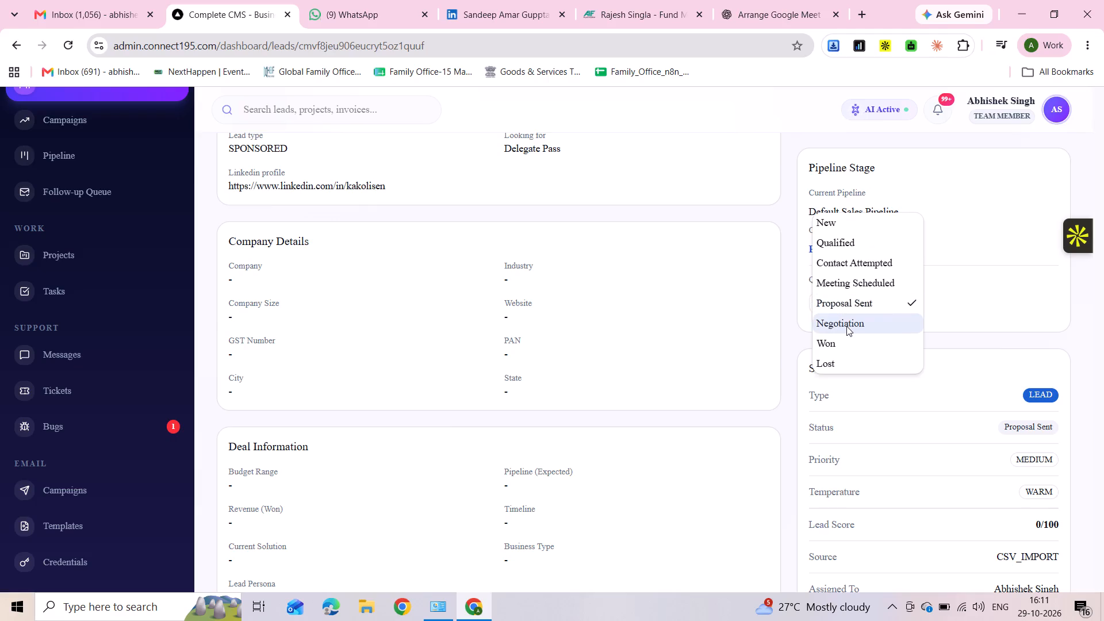
pyautogui.click(846, 326)
# Copy the lead's LinkedIn profile address from the custom fields, open it in the existing LinkedIn page and view the profile.
pyautogui.scroll(6, 731, 354)
pyautogui.scroll(1, 668, 348)
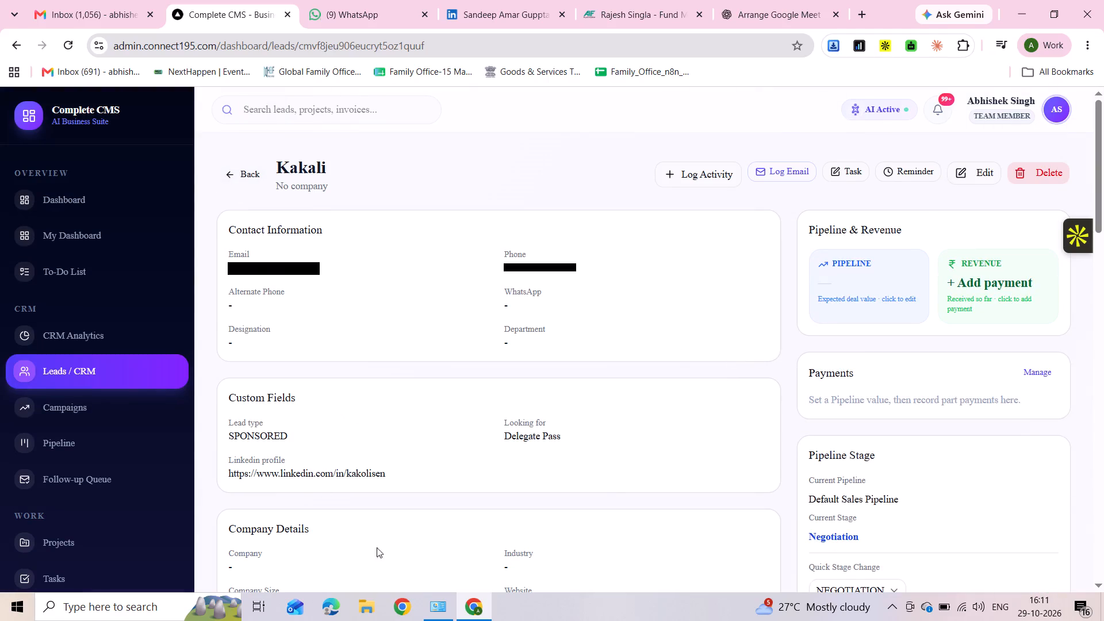
pyautogui.moveTo(396, 471); pyautogui.dragTo(230, 475)
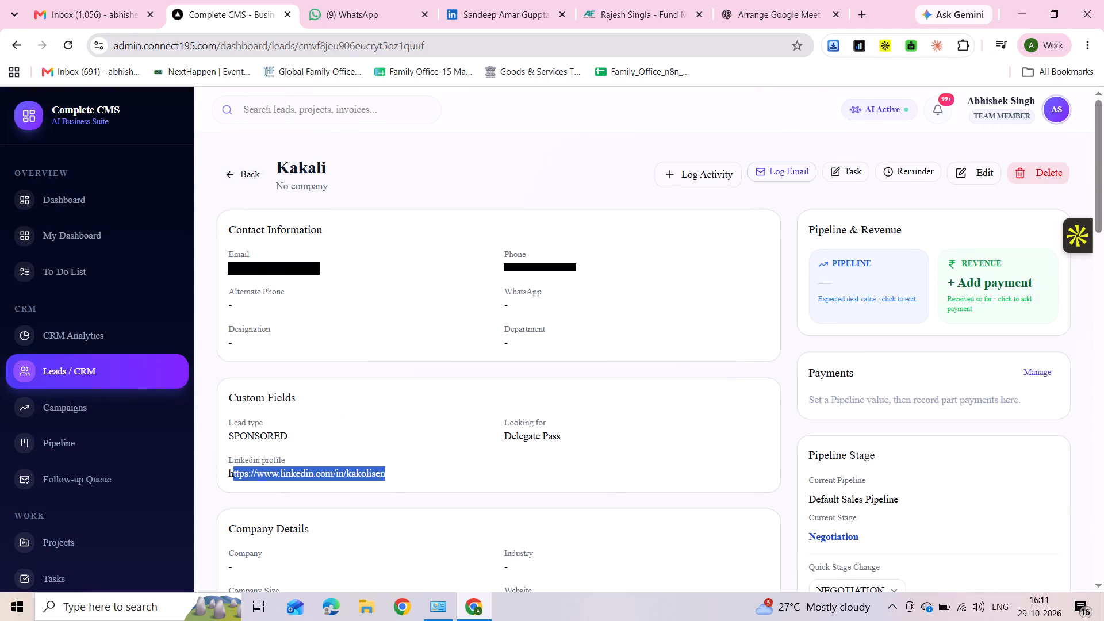
pyautogui.moveTo(230, 475); pyautogui.dragTo(223, 478)
pyautogui.hotkey('ctrl', 'v')
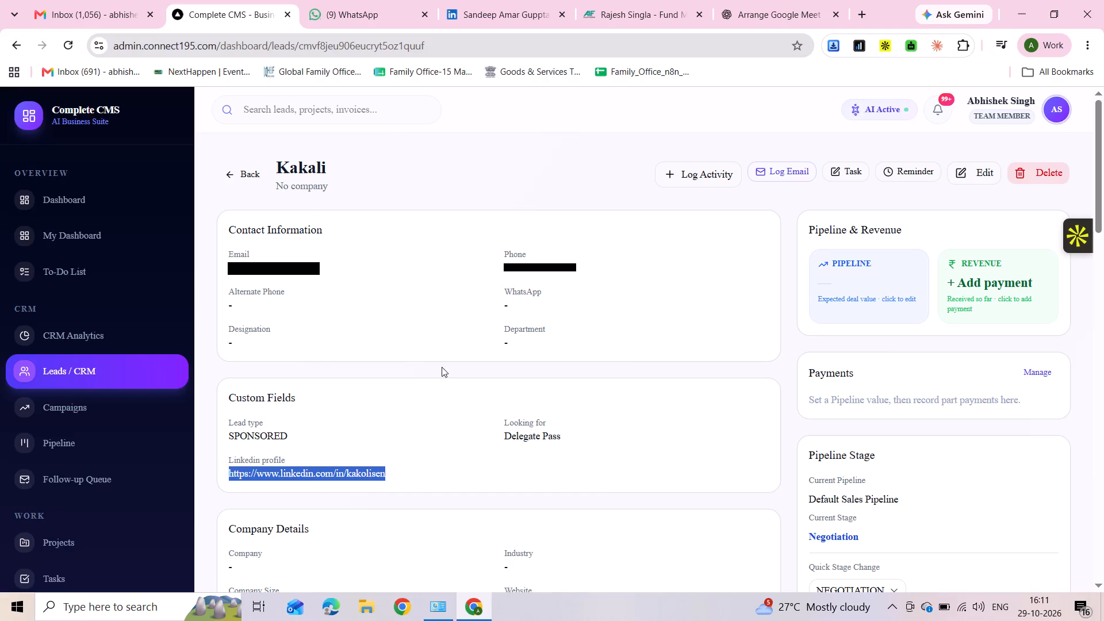
pyautogui.hotkey('ctrl', 'c')
pyautogui.hotkey('ctrl', 'c')
pyautogui.click(522, 4)
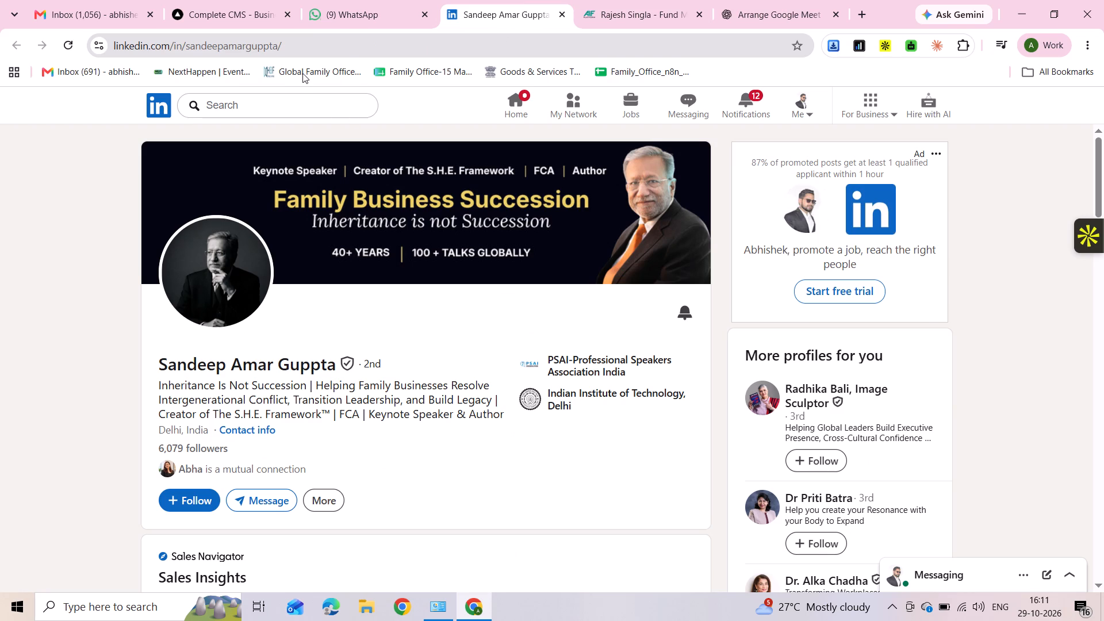
pyautogui.click(348, 47)
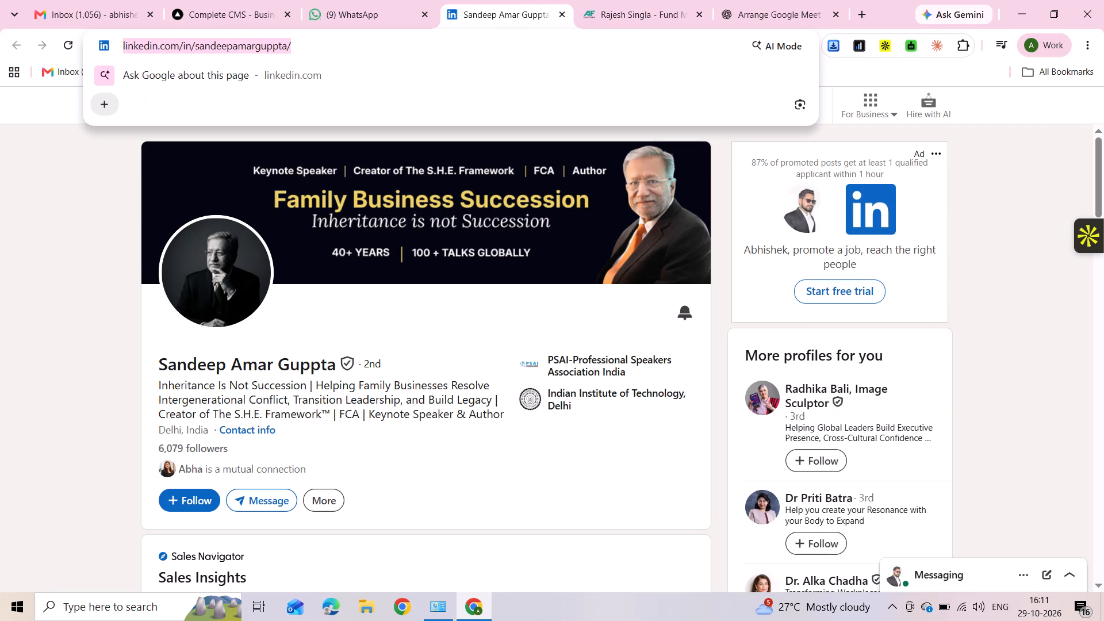
pyautogui.hotkey('ctrl', 'v')
pyautogui.press('Return')
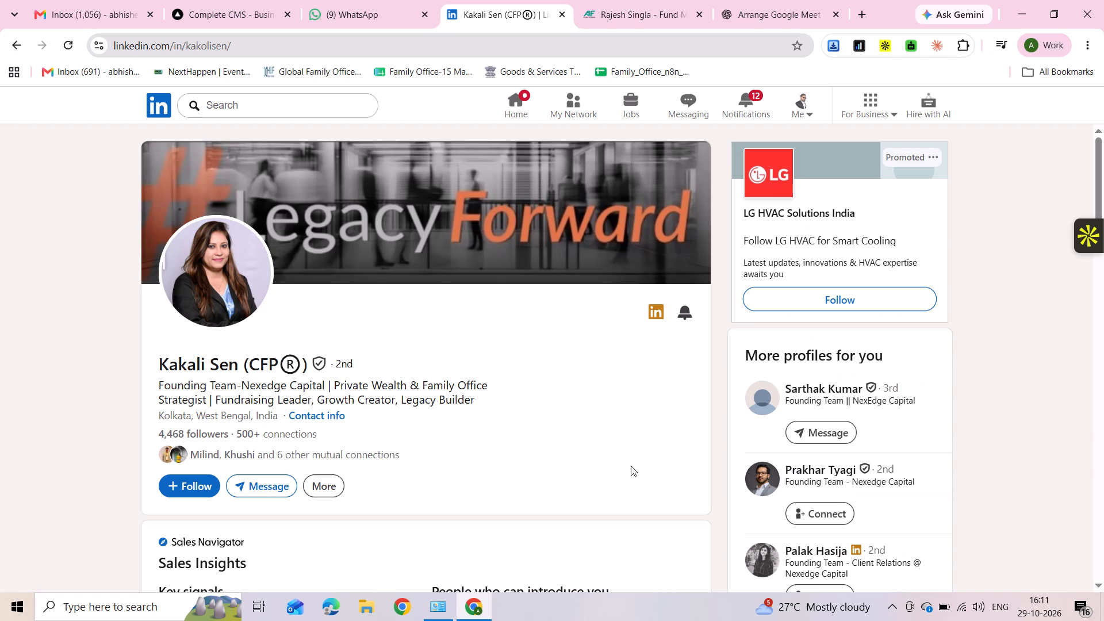
pyautogui.scroll(-2, 631, 466)
pyautogui.scroll(3, 631, 466)
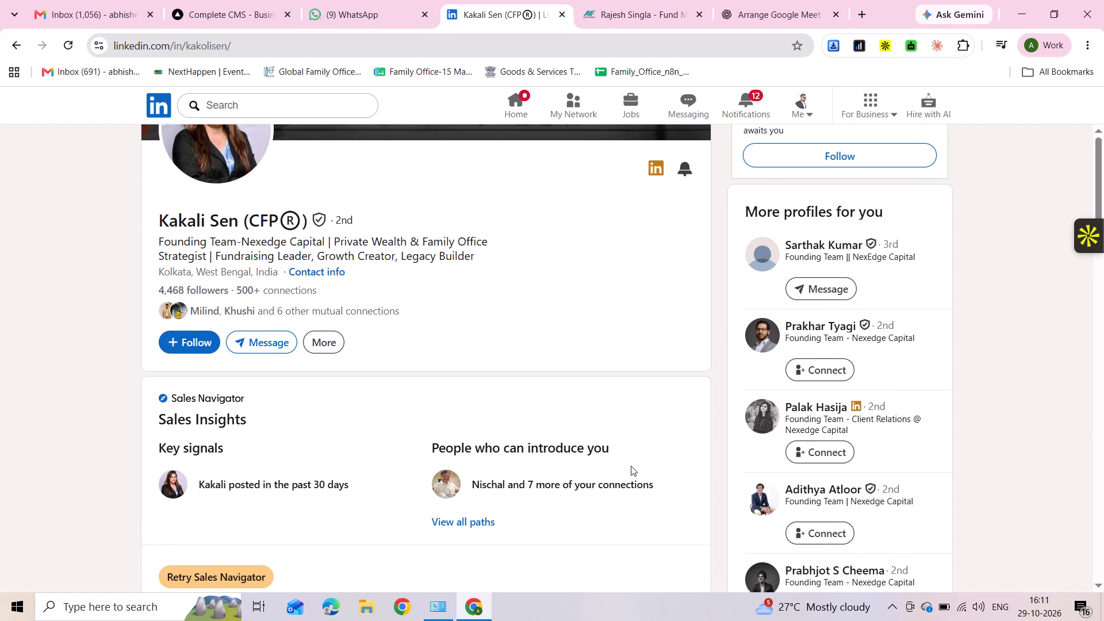